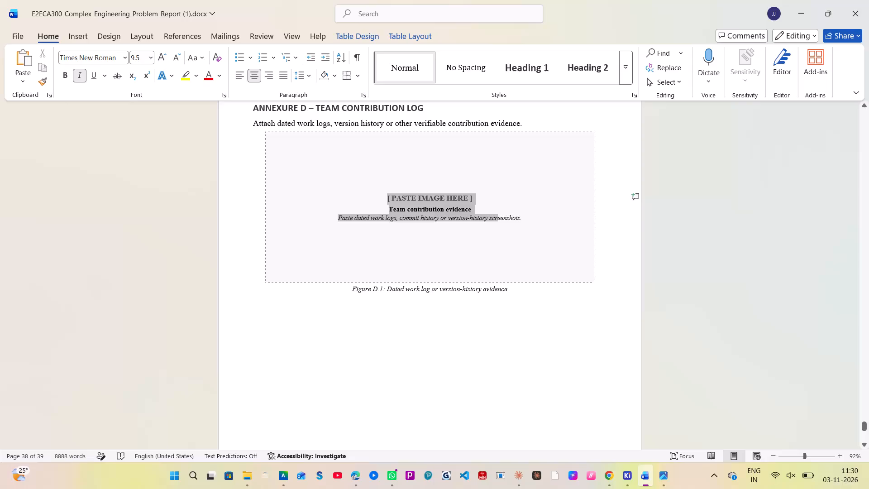
Replace the placeholder text in the Annexure D image frame with the copied contribution log screenshot.
key(BackSpace)
key(ctrl+v)
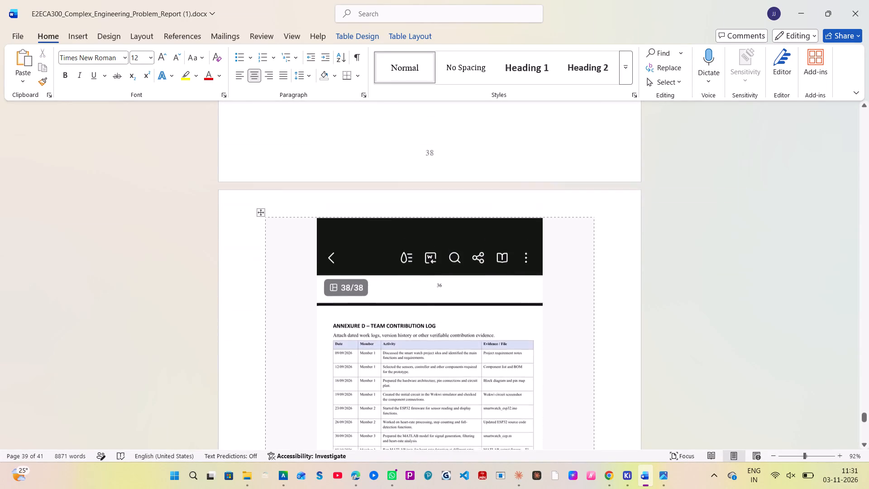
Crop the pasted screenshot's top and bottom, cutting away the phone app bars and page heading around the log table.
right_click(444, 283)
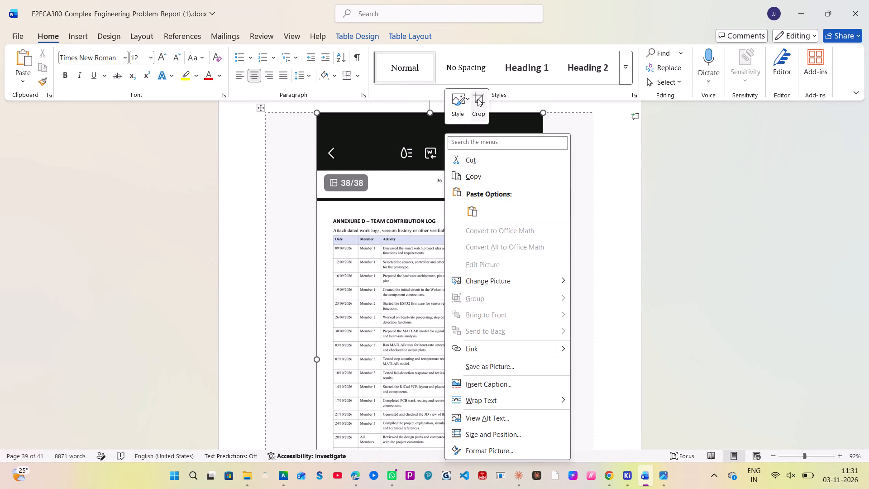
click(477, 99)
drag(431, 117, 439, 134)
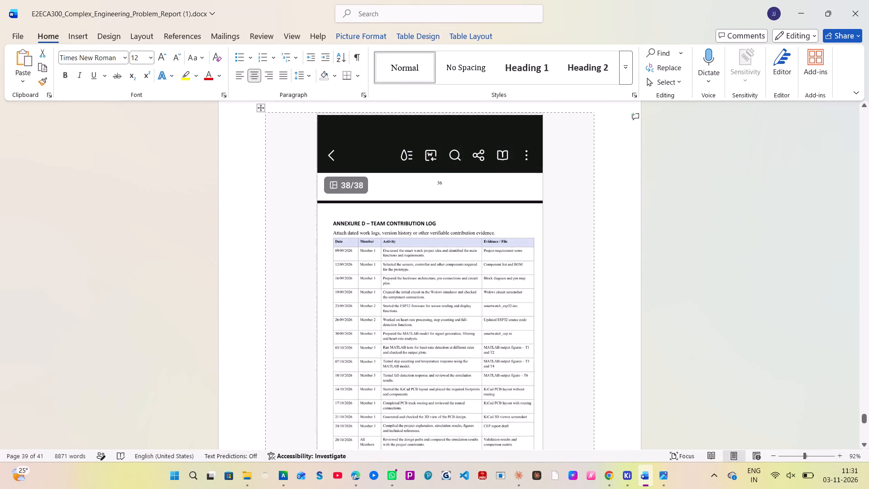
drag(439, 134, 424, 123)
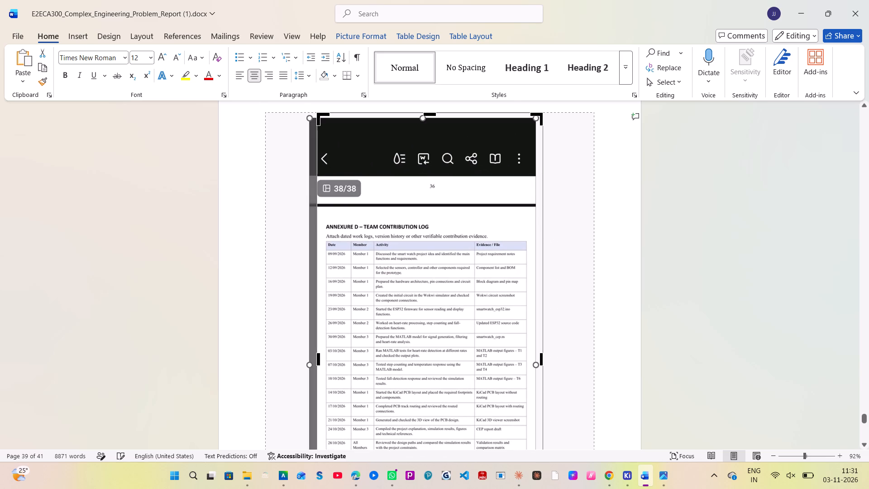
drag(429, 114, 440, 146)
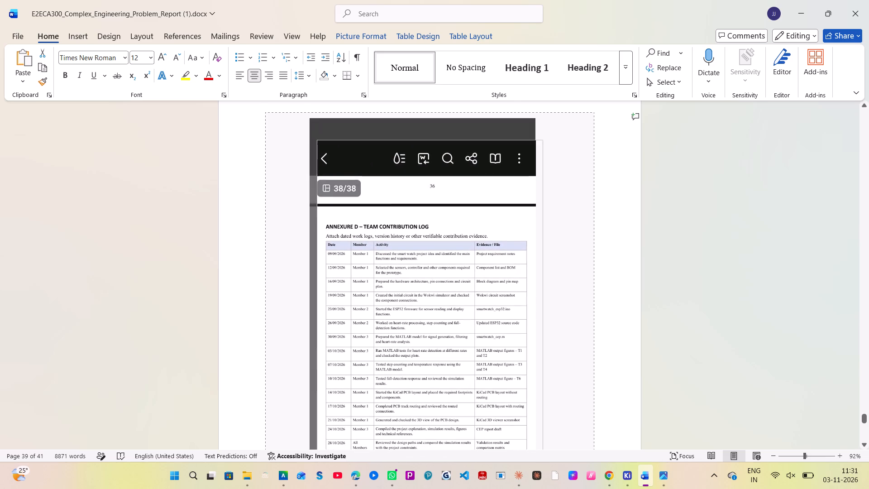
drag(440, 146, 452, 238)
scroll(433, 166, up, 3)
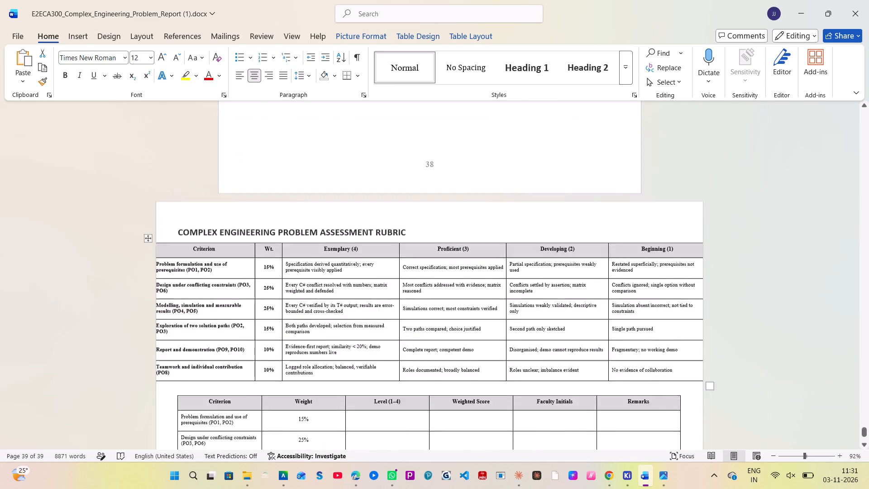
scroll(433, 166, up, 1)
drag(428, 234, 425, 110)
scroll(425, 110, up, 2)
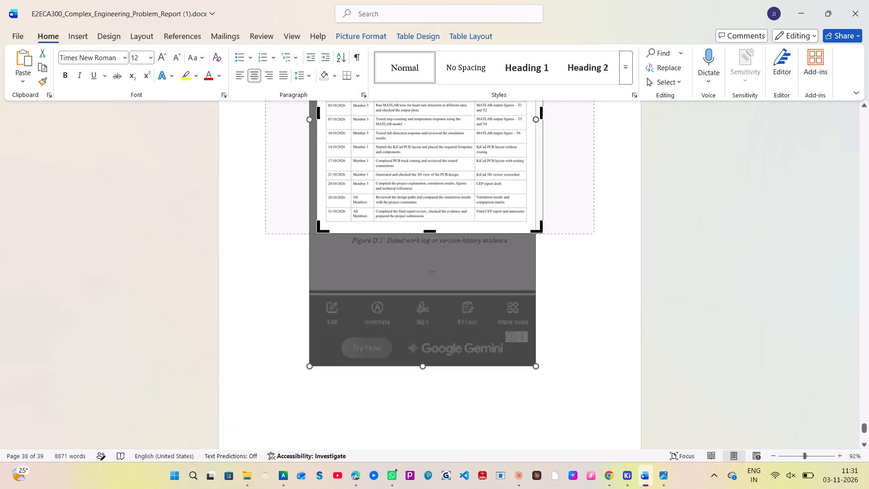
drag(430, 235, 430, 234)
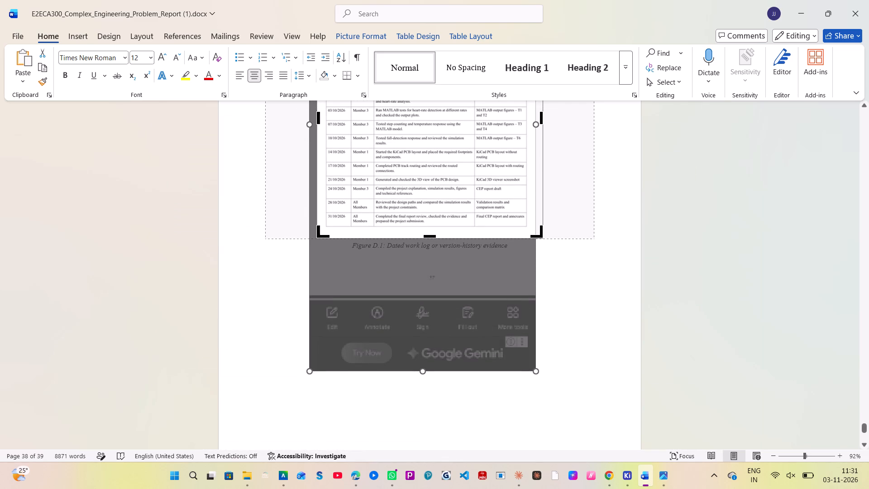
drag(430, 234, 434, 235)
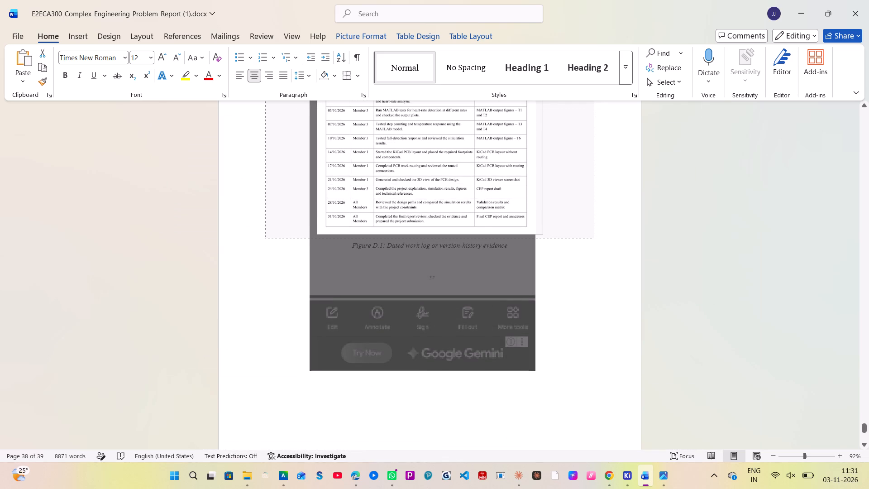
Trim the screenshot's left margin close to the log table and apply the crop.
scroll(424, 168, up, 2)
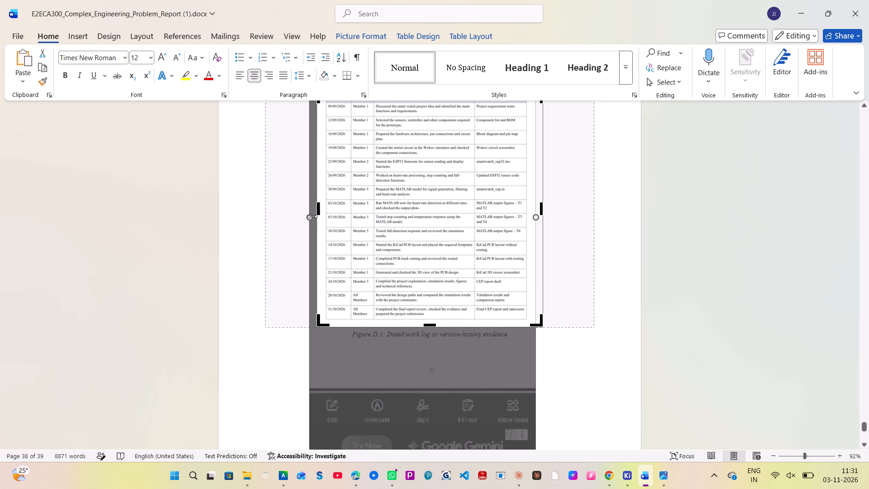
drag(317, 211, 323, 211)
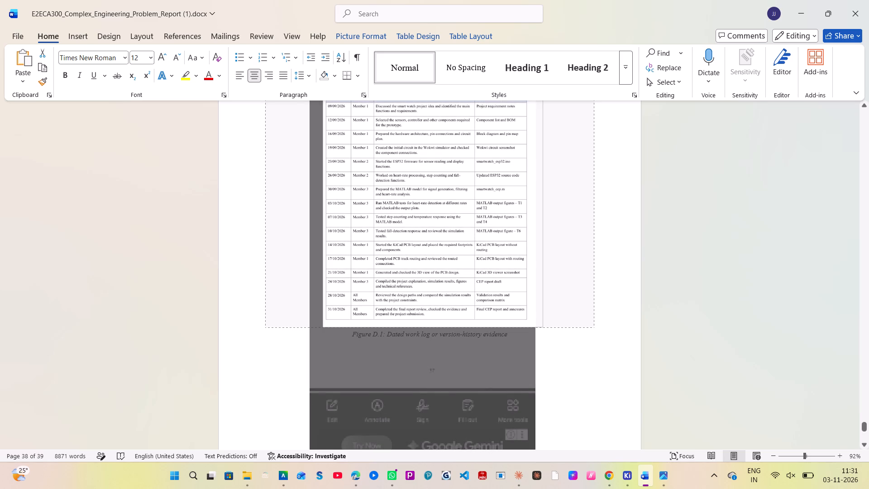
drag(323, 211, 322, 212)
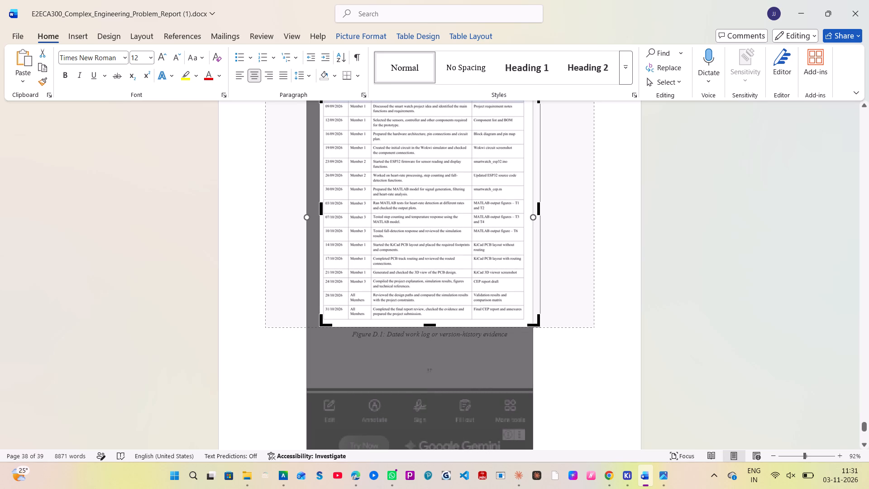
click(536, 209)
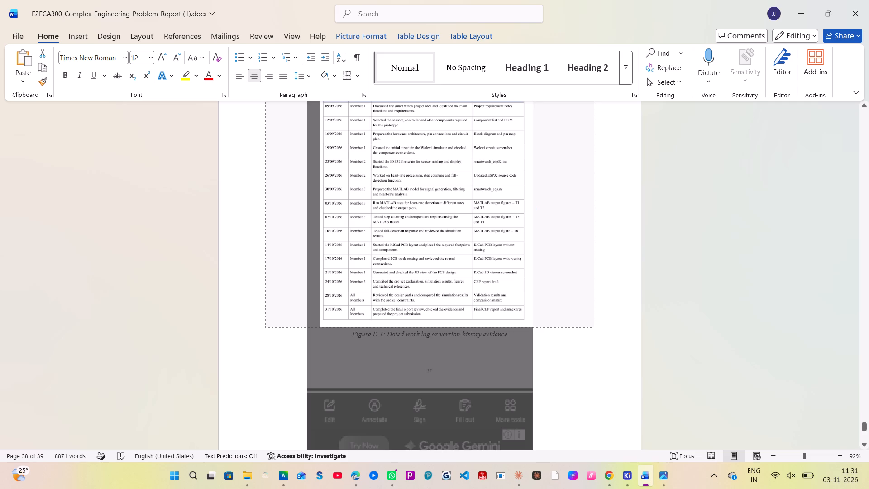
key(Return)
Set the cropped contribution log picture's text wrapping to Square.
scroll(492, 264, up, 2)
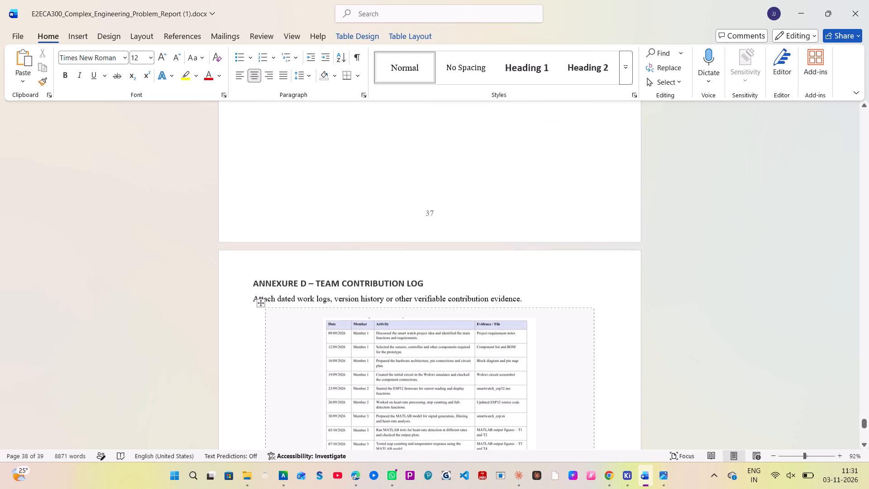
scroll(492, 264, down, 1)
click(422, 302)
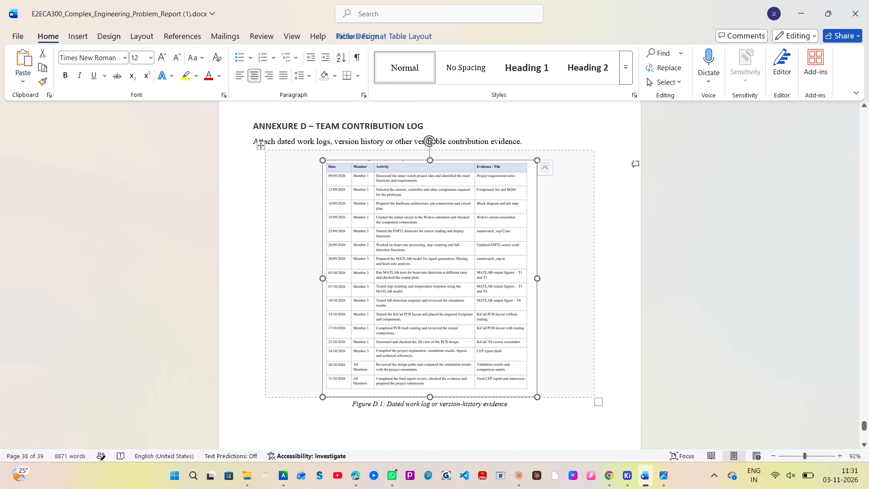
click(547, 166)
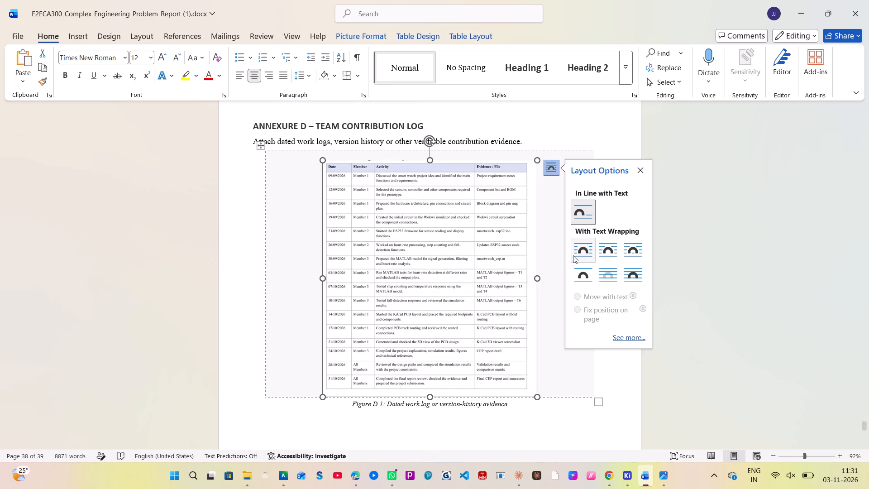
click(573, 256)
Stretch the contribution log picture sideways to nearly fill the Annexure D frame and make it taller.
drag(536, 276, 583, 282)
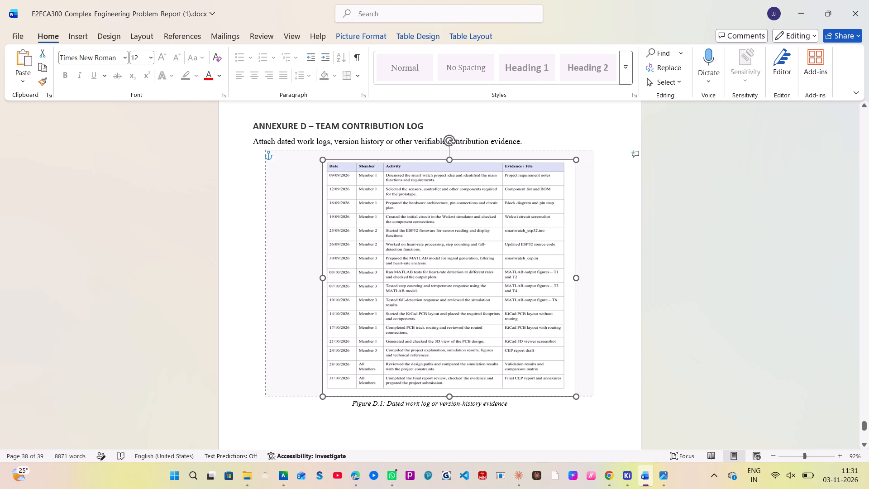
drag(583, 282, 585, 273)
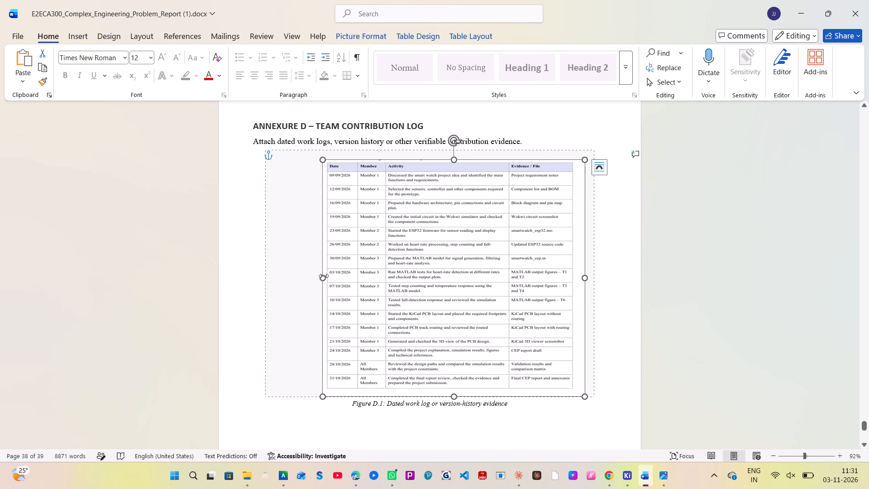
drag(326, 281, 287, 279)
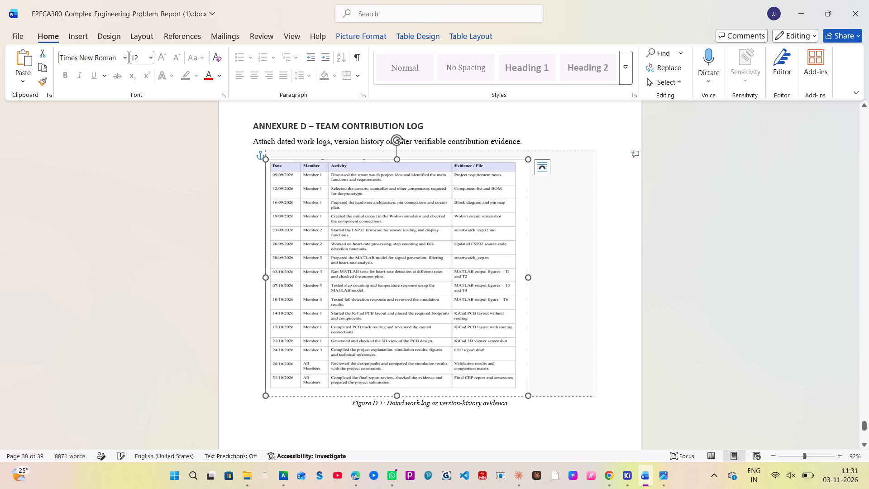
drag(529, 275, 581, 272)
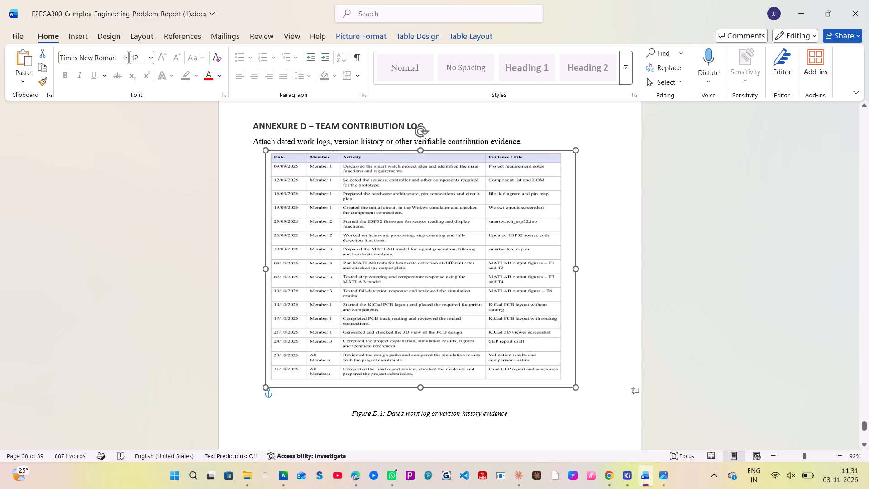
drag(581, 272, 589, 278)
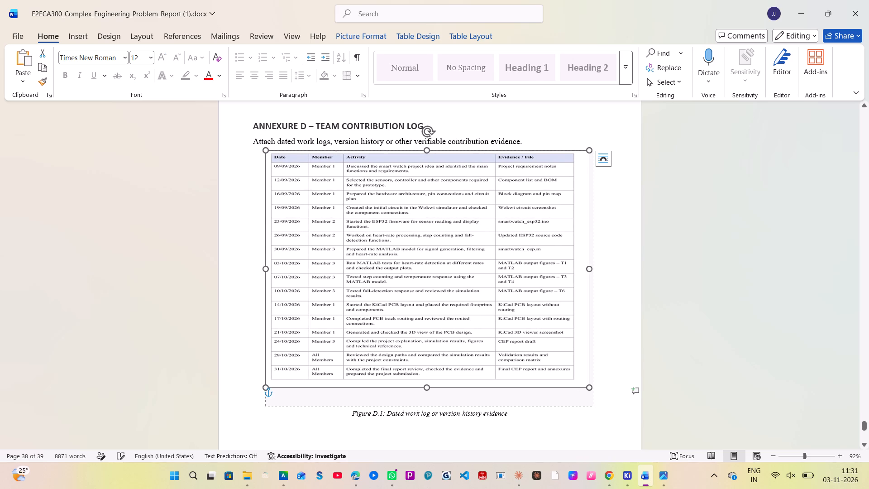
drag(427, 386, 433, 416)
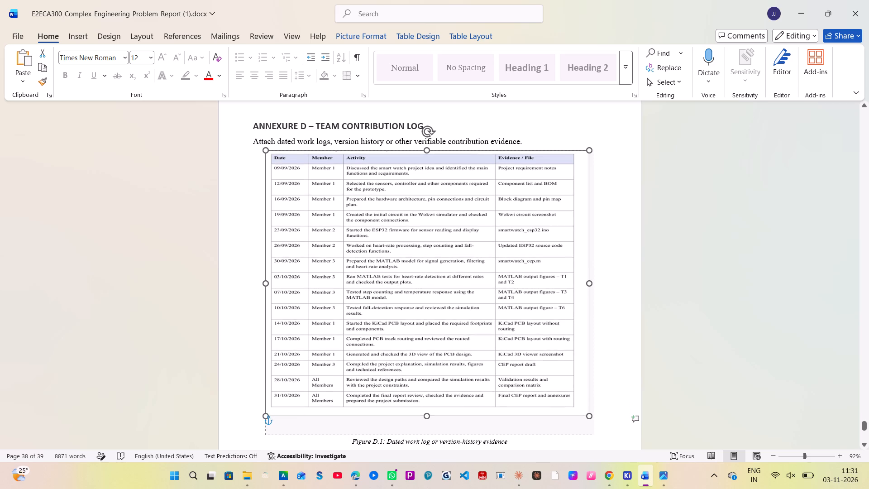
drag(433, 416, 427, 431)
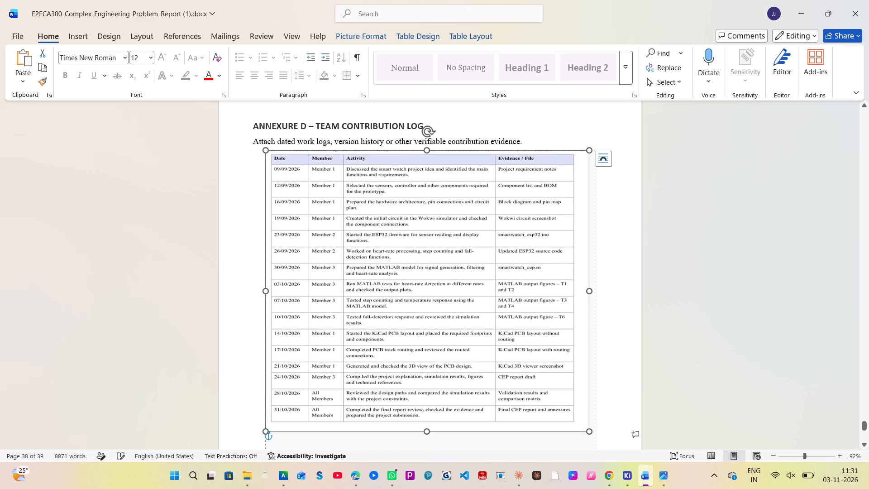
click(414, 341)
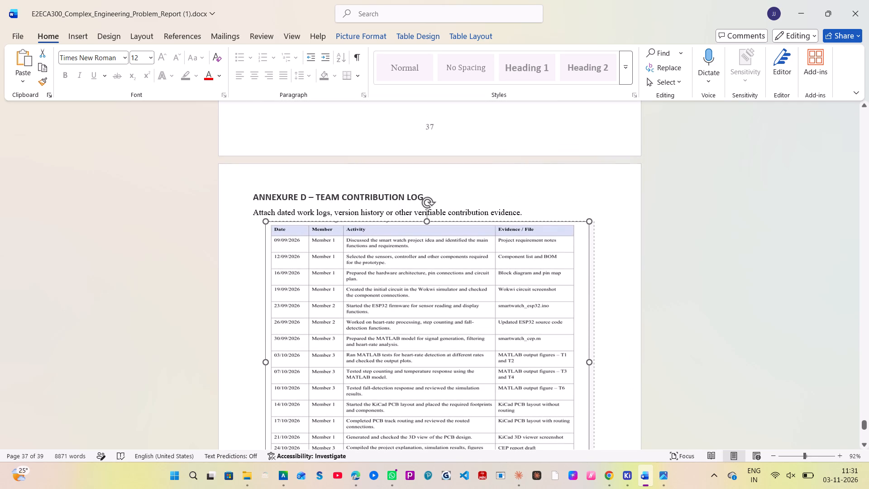
Review the pages around Annexure D, including the assessment rubric and the Annexure C similarity report placeholder.
scroll(414, 341, down, 3)
scroll(414, 341, up, 1)
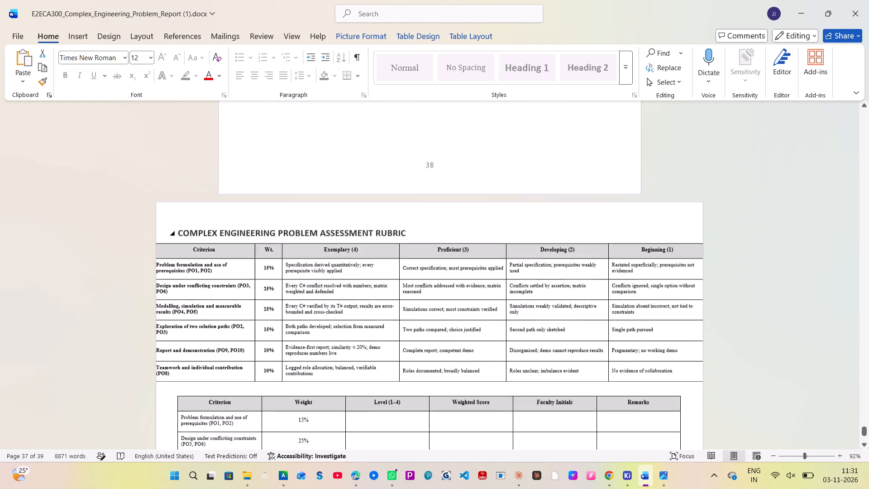
scroll(414, 341, up, 7)
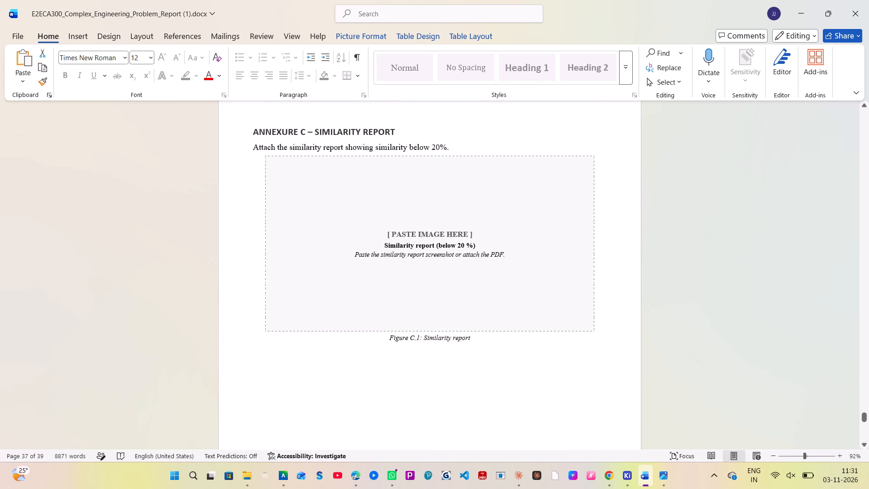
scroll(414, 341, up, 2)
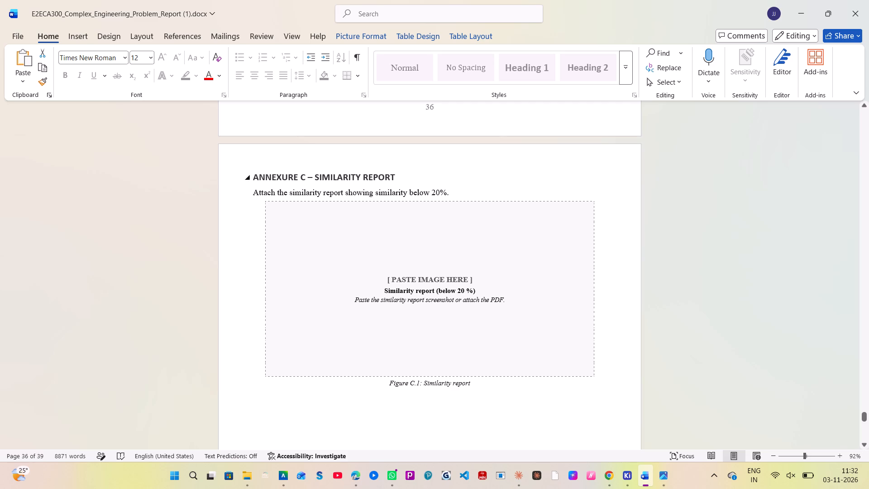
scroll(522, 240, down, 5)
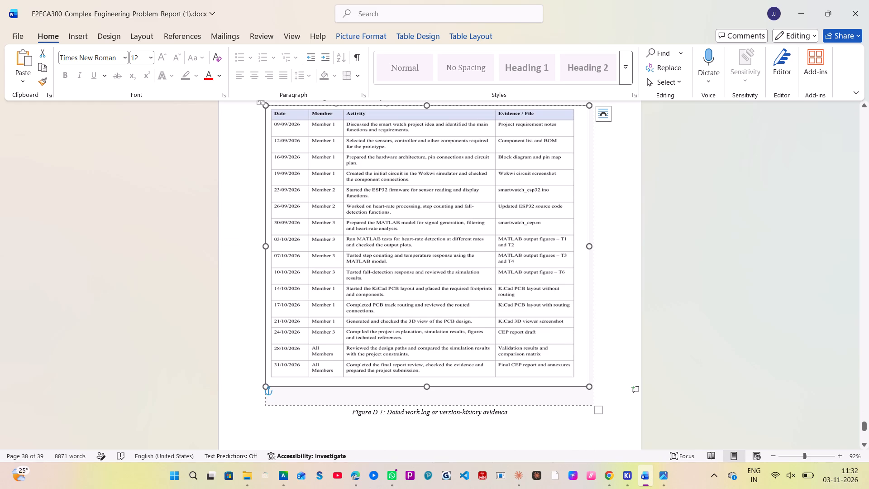
Delete the contribution log picture from the Annexure D frame.
click(482, 200)
right_click(442, 214)
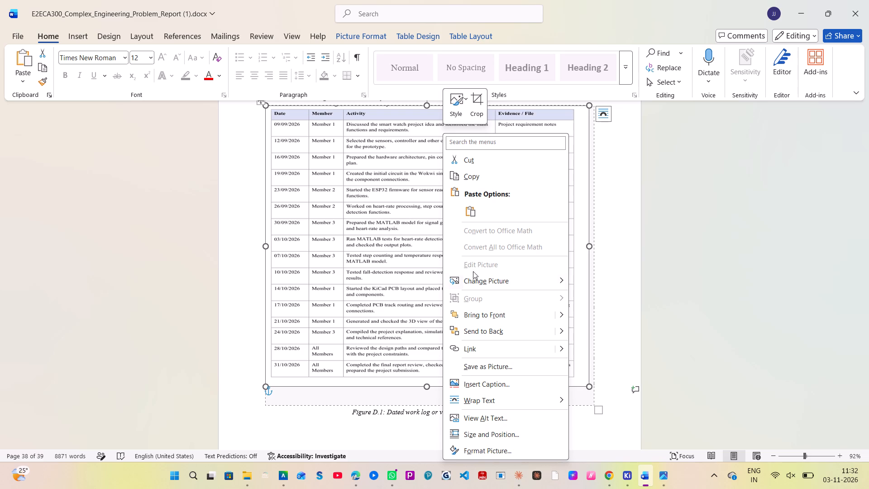
click(405, 278)
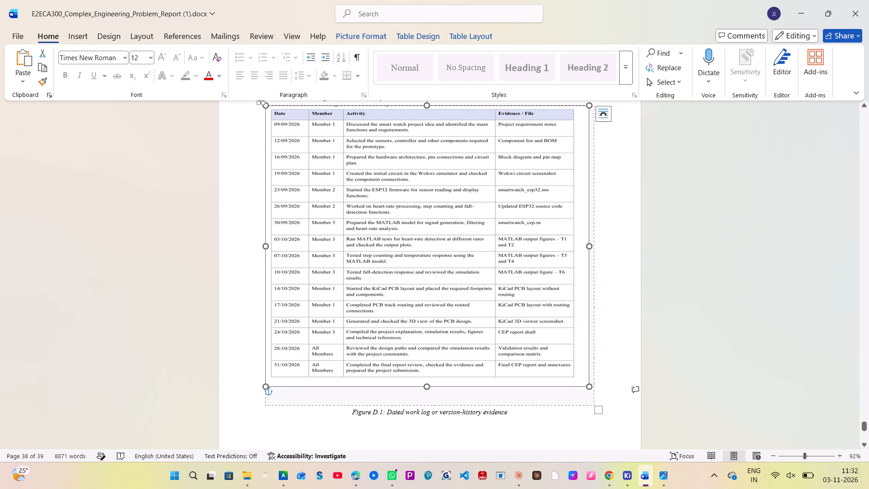
key(BackSpace)
Review the report backwards from Annexure D through the annexures and references to the Section 15 teamwork and individual contribution table.
scroll(389, 211, up, 2)
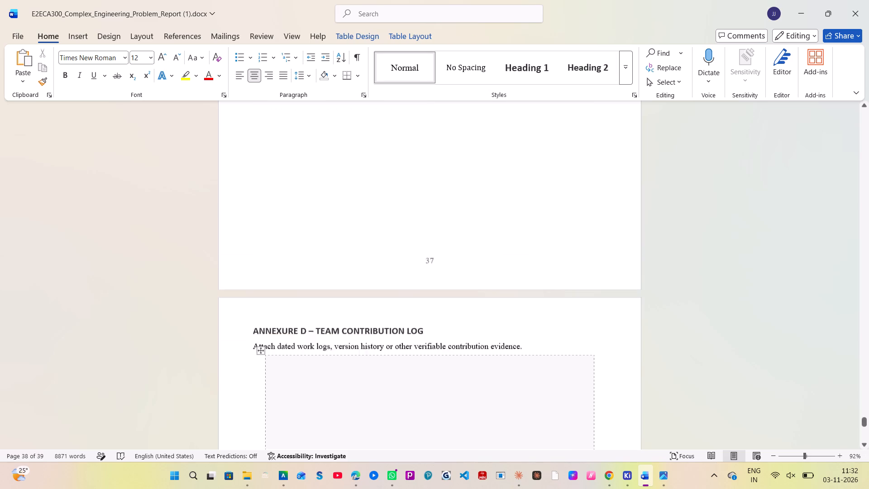
scroll(389, 211, up, 7)
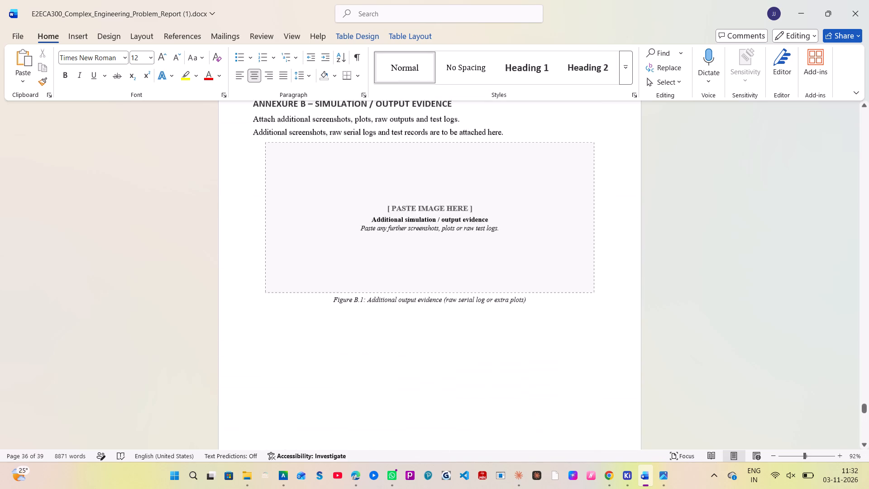
scroll(389, 211, up, 1)
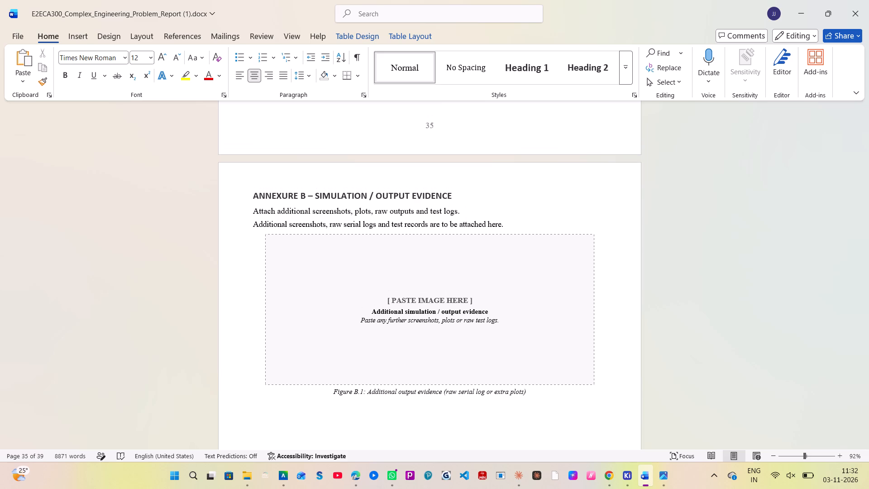
scroll(389, 211, up, 7)
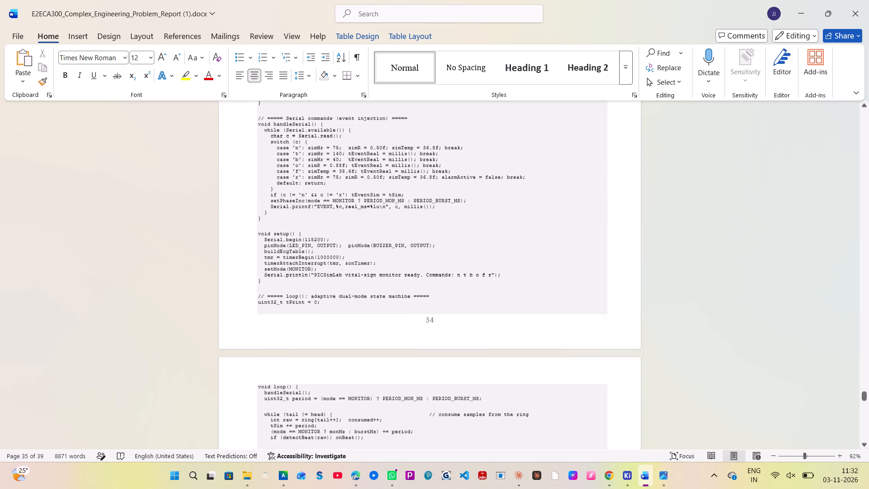
scroll(389, 211, up, 10)
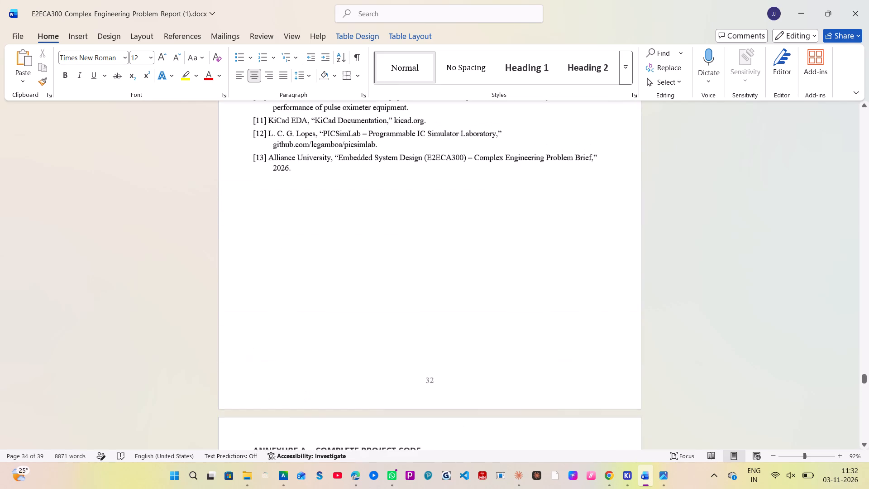
scroll(389, 211, up, 5)
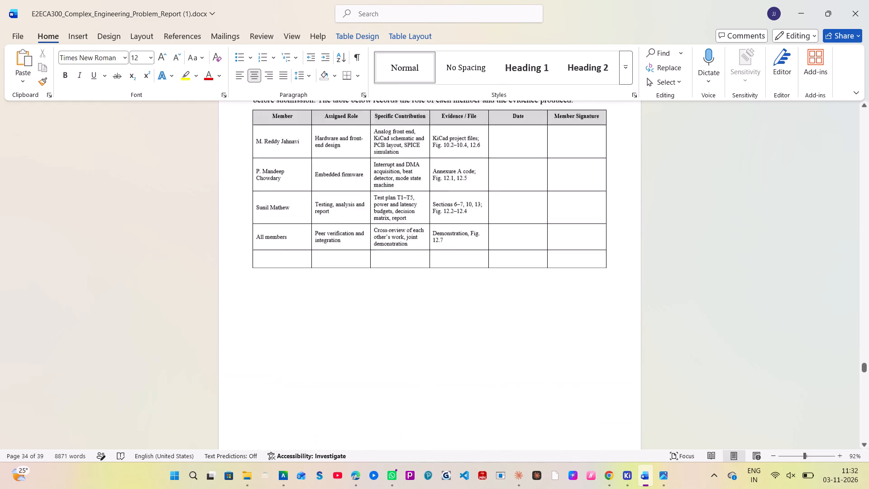
scroll(389, 211, up, 1)
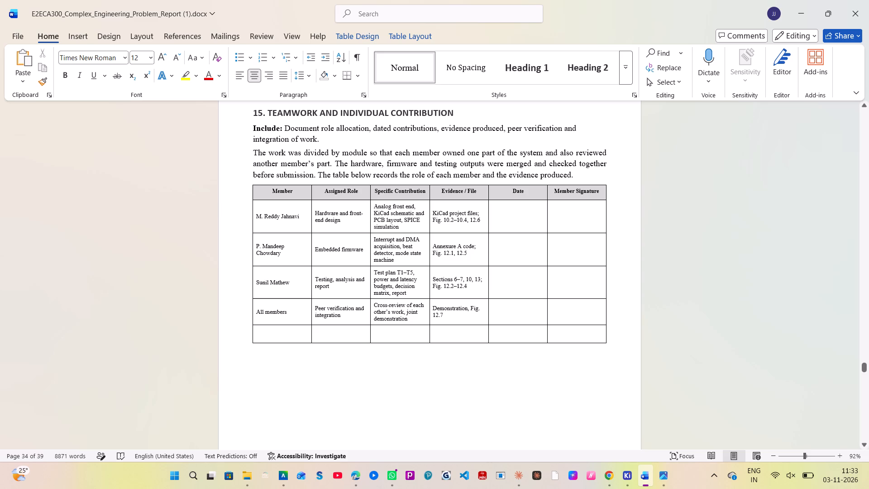
Enter 09/09/2026-19/09/2026 as the Date for the hardware and front-end design row in the Section 15 contribution table.
click(494, 212)
text(09)
key(slash)
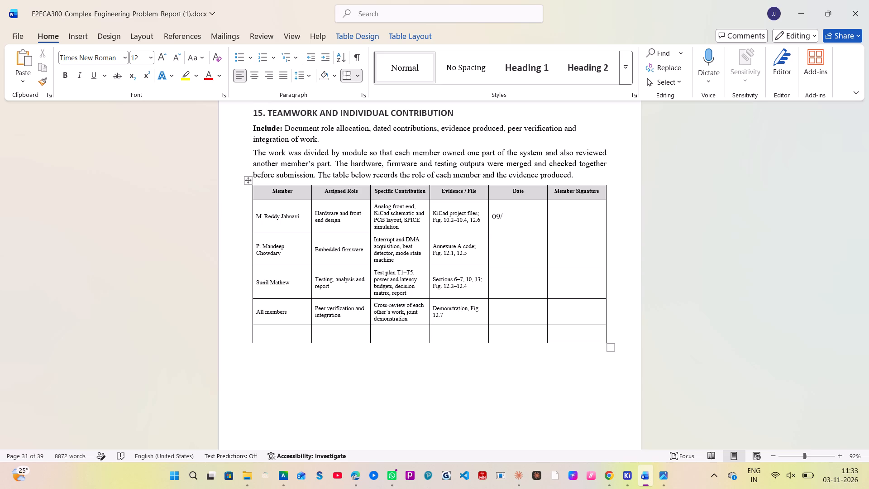
text(09/)
key(2)
text(026)
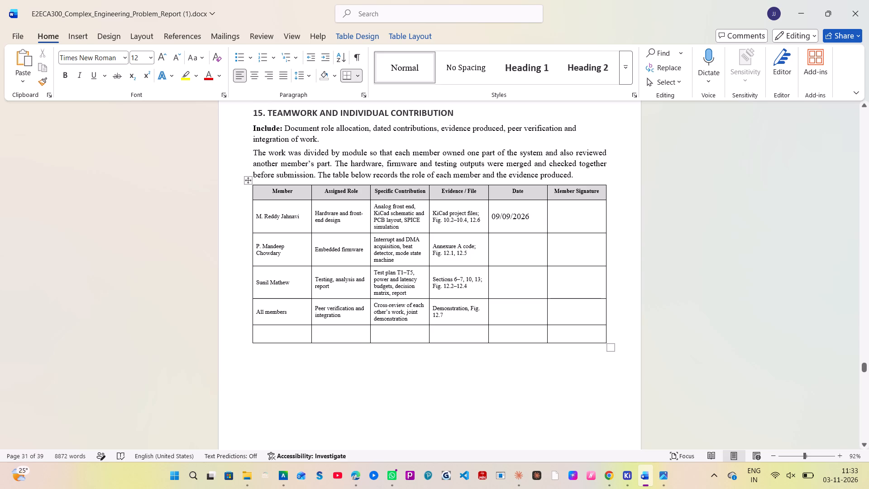
text(-1)
key(0)
key(BackSpace)
text(9/09/)
key(2)
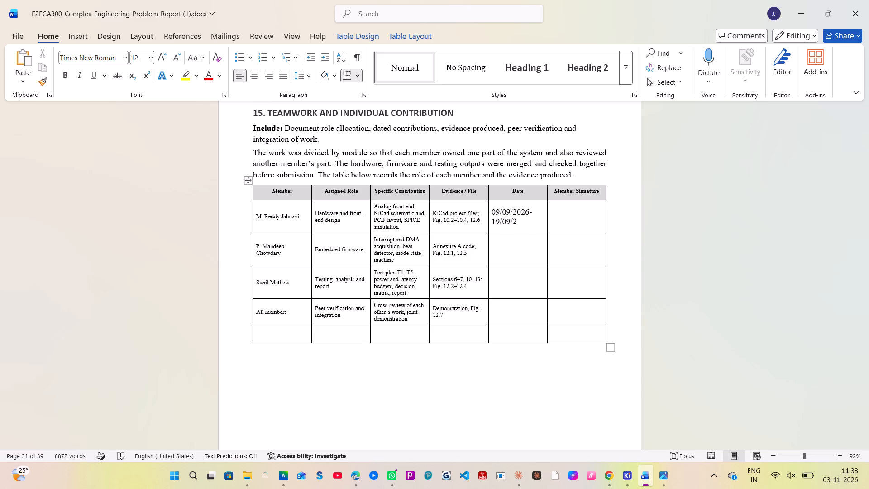
text(026)
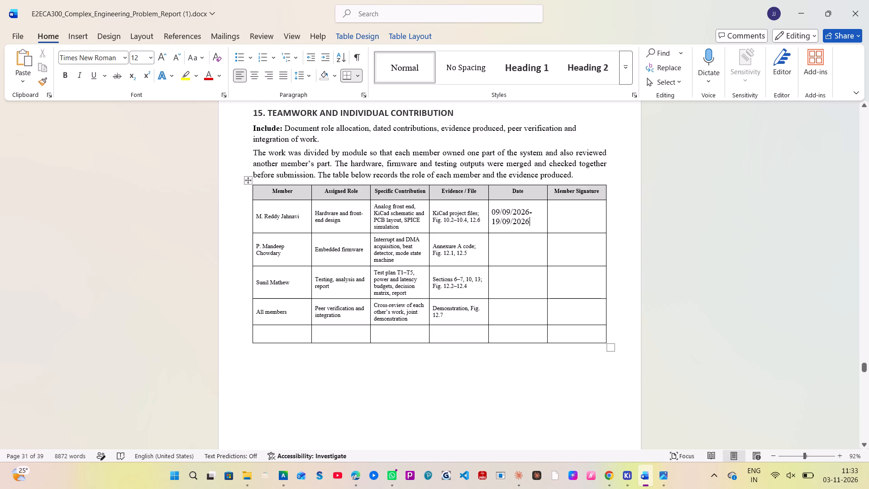
Enter Smartwatch_kicad in the Date cell of the embedded firmware row.
click(508, 249)
text(sm)
text(art)
text(watch)
key(shift+underscore)
text(ki)
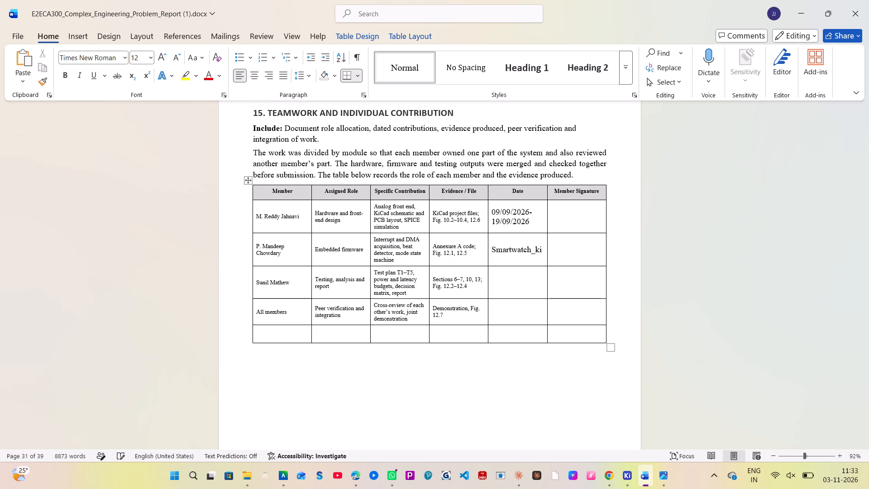
text(cad)
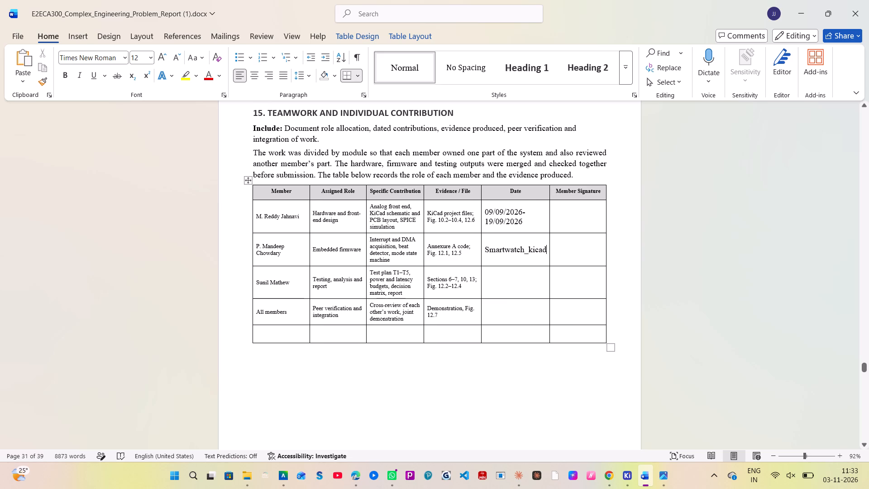
Place the cursor in the Date cell of the testing, analysis and report row.
click(501, 275)
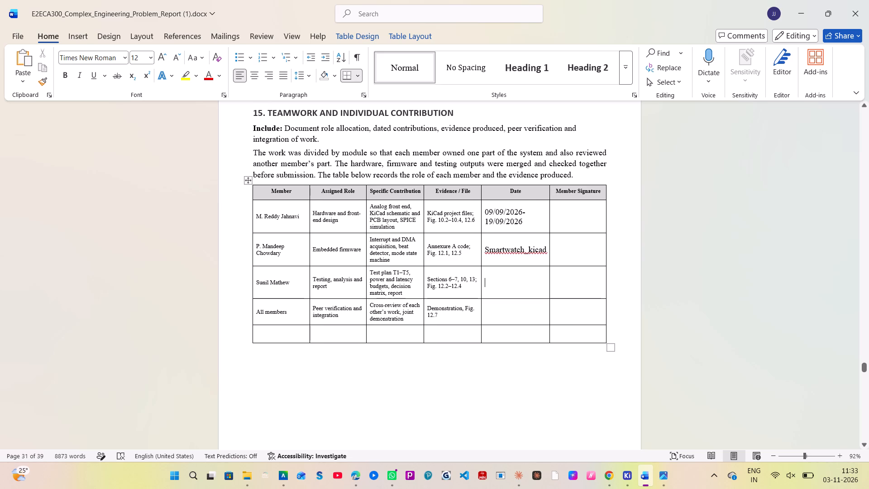
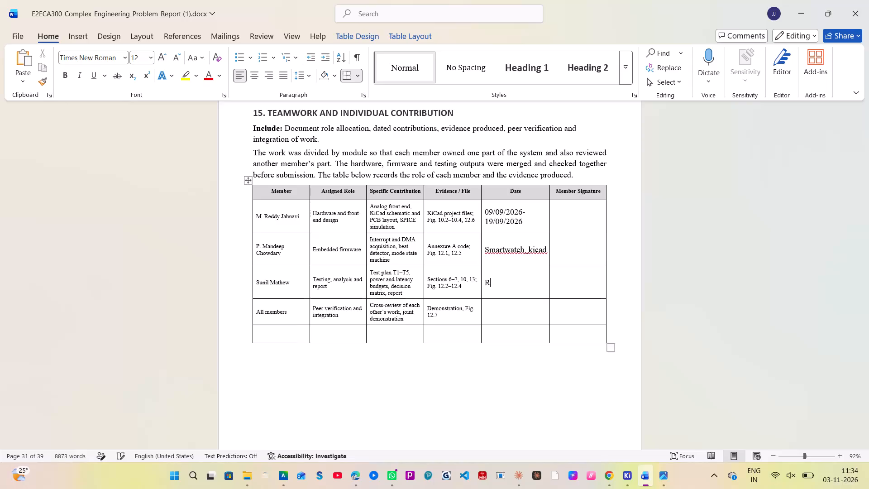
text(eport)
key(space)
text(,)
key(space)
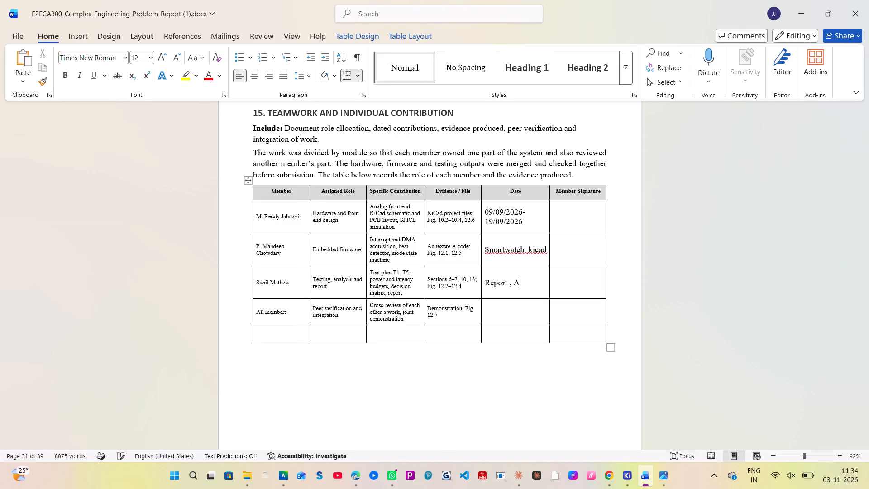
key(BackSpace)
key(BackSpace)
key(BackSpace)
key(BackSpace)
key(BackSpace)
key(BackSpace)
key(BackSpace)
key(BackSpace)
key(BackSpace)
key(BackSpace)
Replace the Date entry in the embedded firmware row with 23/09/2026-30/09/2026.
click(545, 250)
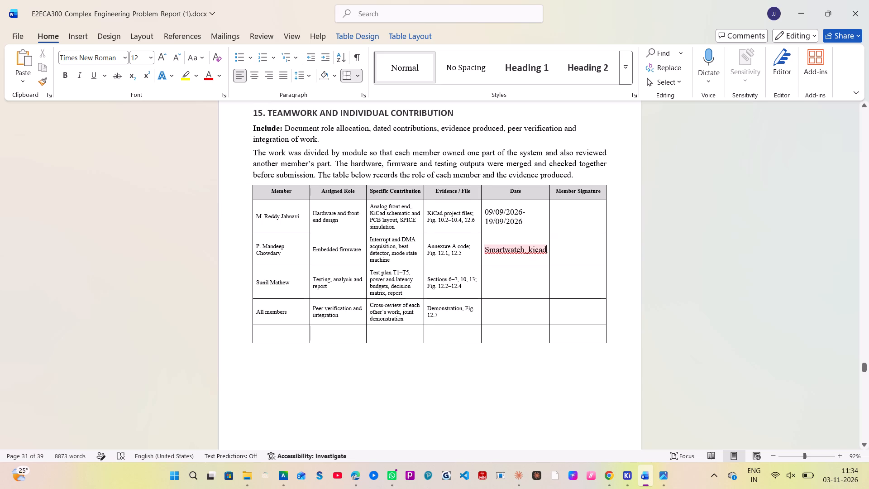
key(BackSpace)
key(BackSpace)
key(BackSpace)
key(BackSpace)
key(BackSpace)
key(BackSpace)
key(BackSpace)
key(BackSpace)
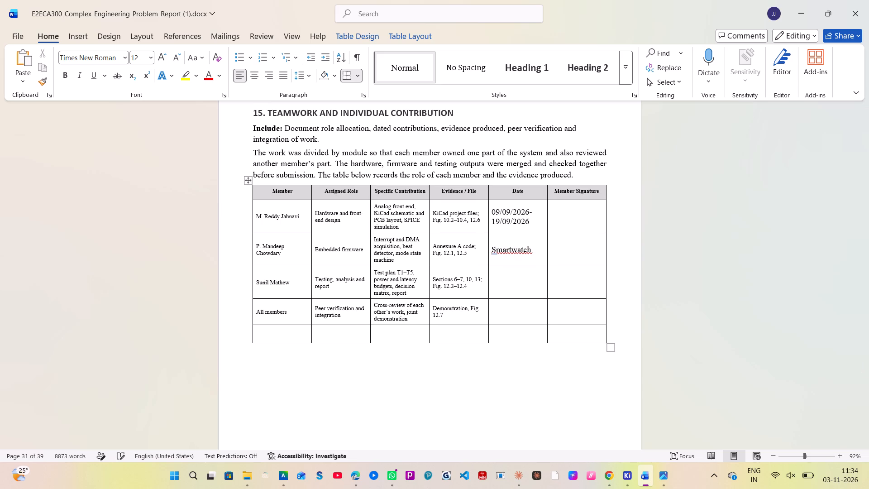
key(BackSpace)
key(BackSpace)
key(BackSpace)
key(BackSpace)
key(BackSpace)
key(BackSpace)
key(BackSpace)
key(BackSpace)
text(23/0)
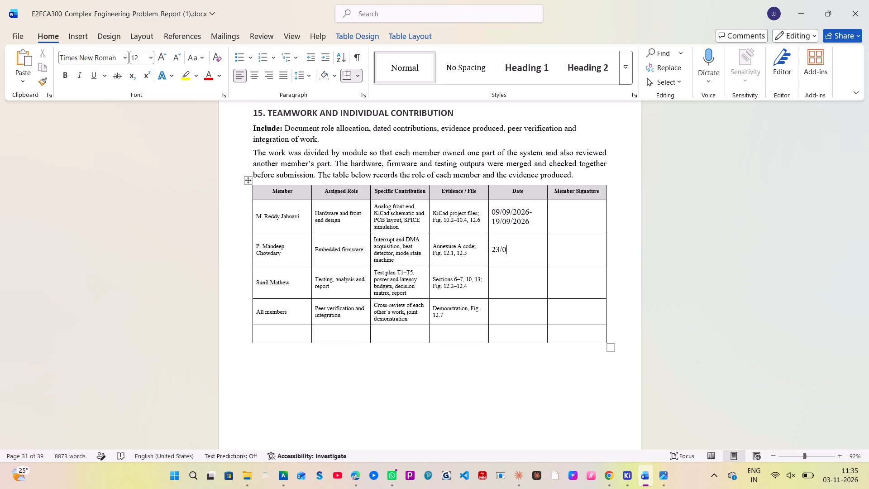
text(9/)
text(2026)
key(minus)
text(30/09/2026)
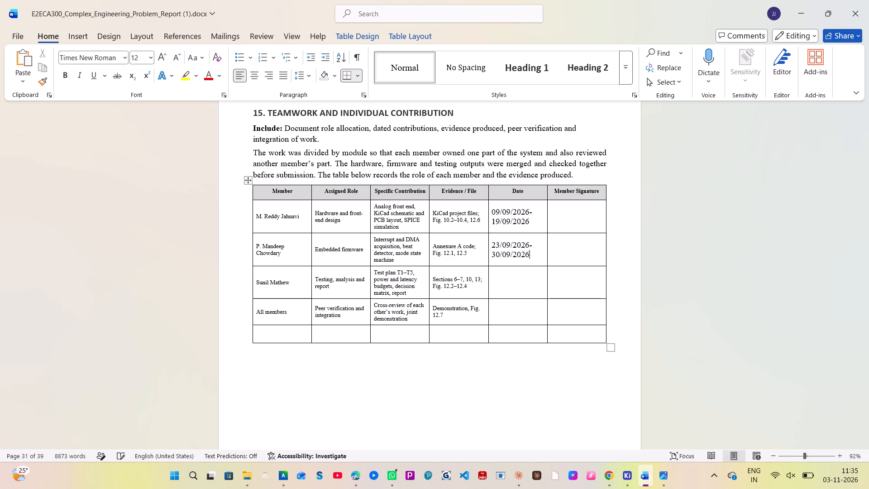
Enter 24/09/2026-31/09/2026 as the Date for the testing, analysis and report row.
click(510, 282)
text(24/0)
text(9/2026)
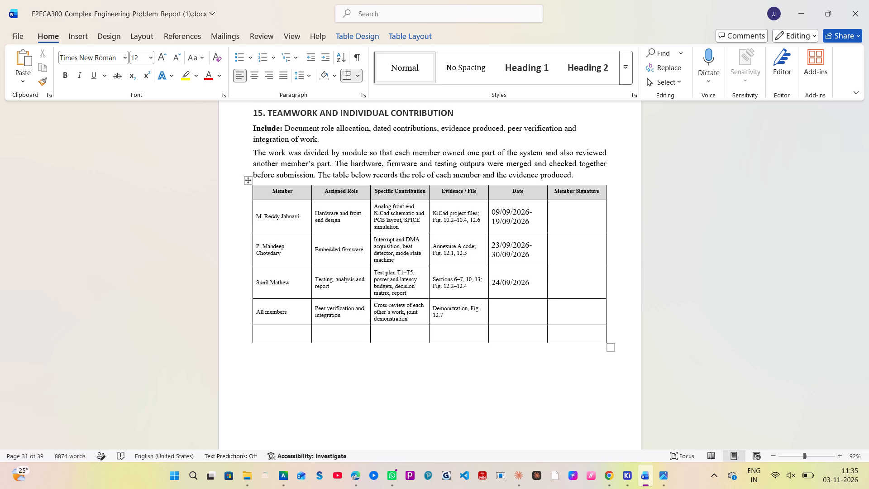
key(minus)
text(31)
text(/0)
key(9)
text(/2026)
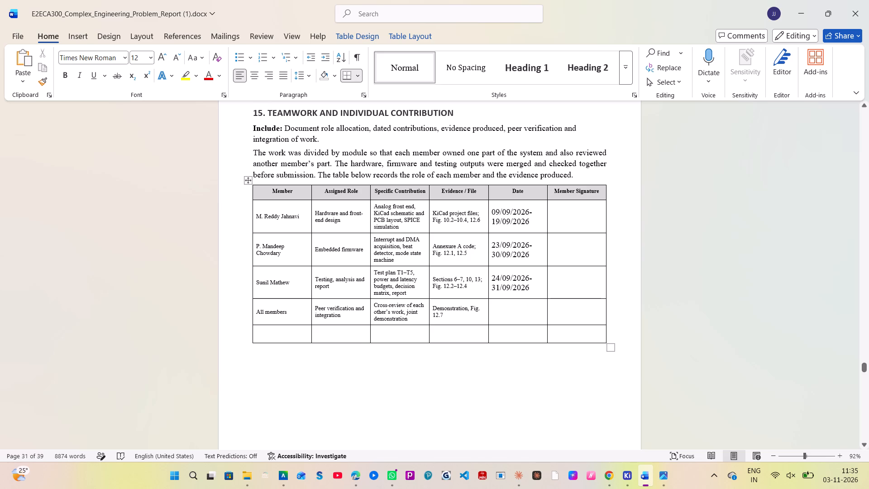
Enter 28/09/2026-31/10/2026 as the Date for the All members peer verification and integration row.
click(519, 312)
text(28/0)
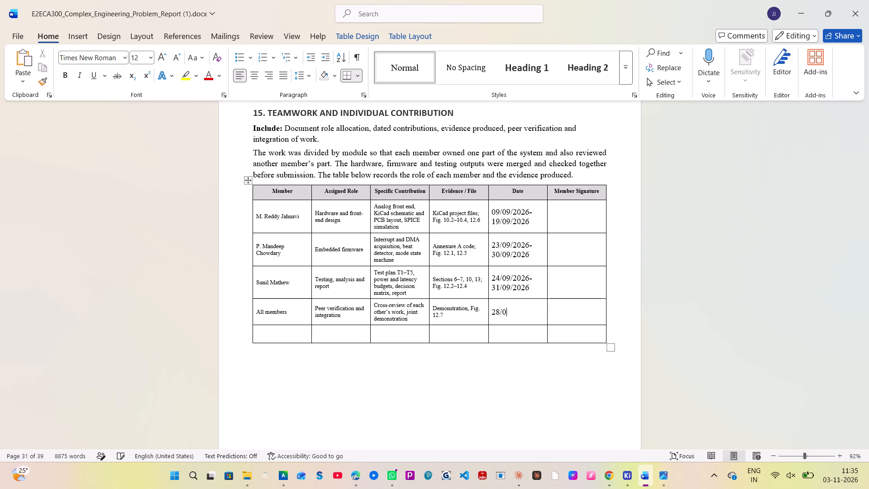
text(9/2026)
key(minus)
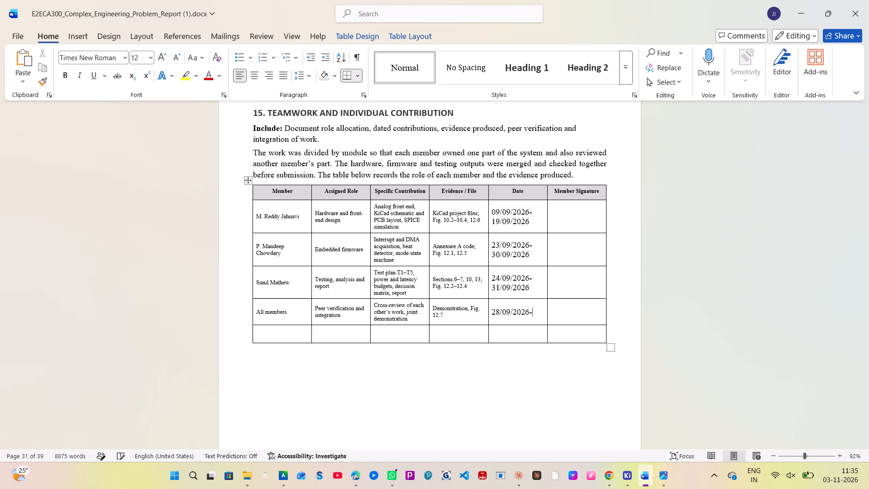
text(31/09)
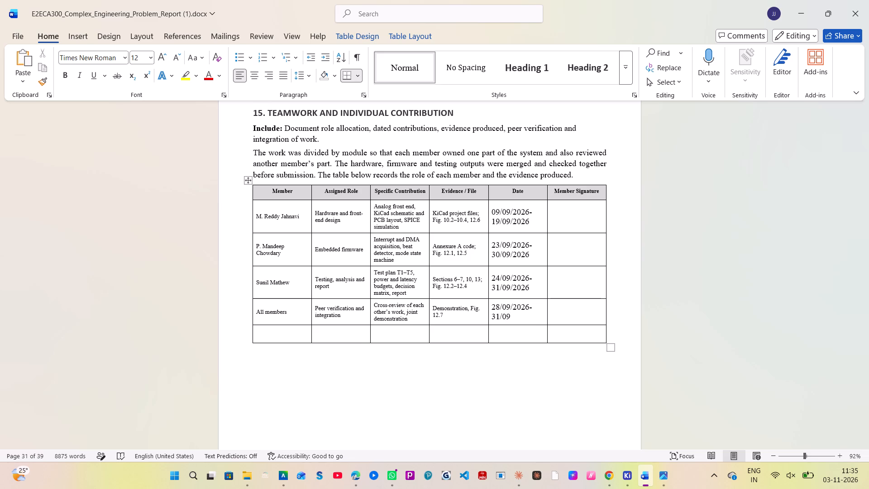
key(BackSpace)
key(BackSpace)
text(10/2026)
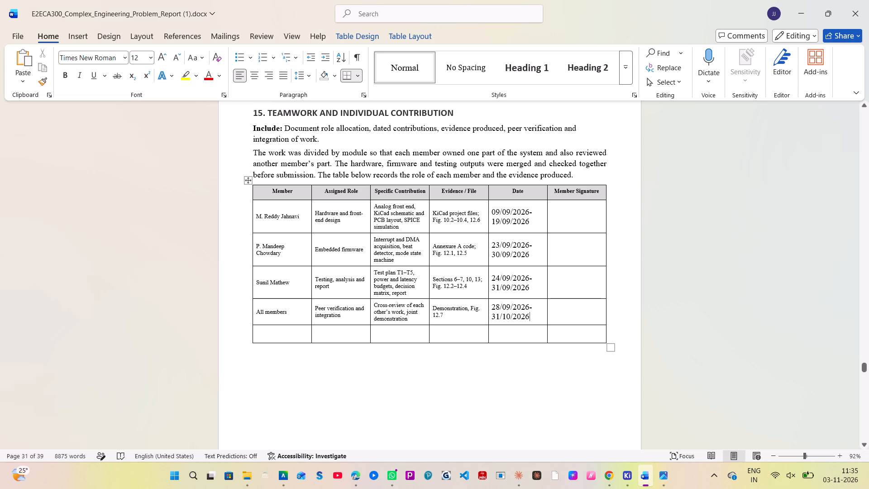
Change the end date in the embedded firmware row to 26/09/2026.
click(502, 256)
key(BackSpace)
key(BackSpace)
key(BackSpace)
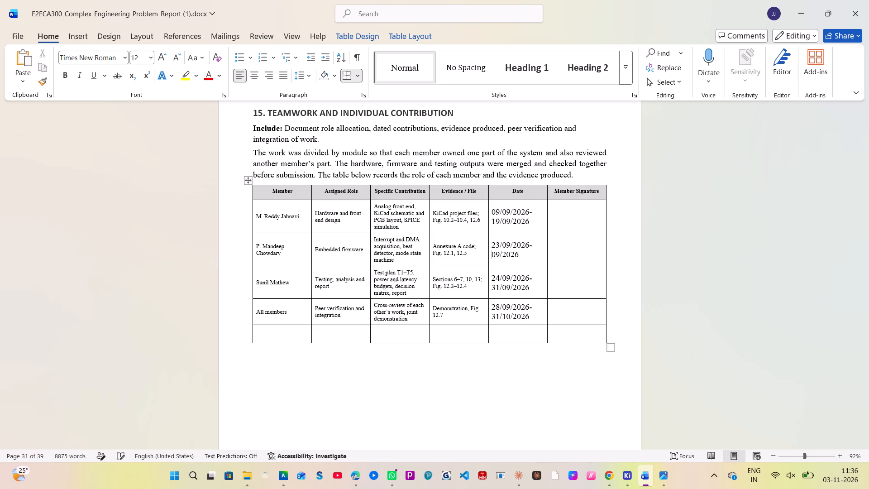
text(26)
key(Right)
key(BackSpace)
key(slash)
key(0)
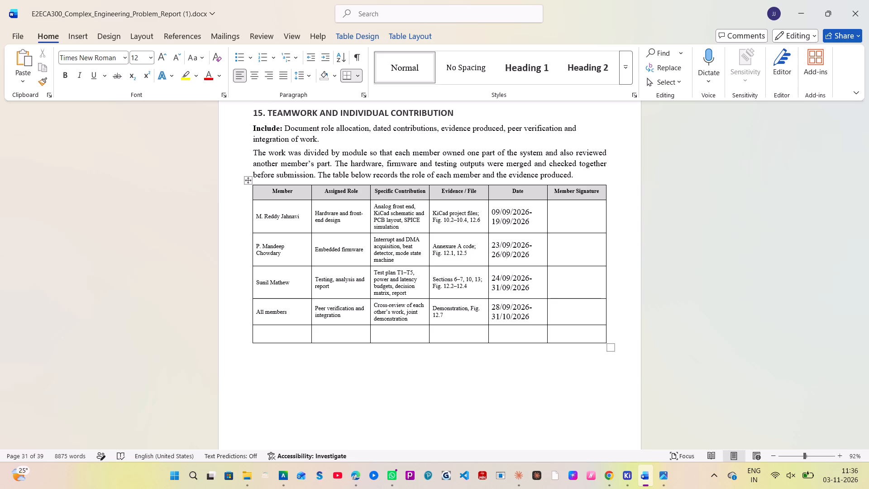
Change the month of both dates in the testing, analysis and report row to 10, giving 24/10/2026-31/10/2026.
click(511, 278)
key(BackSpace)
key(Left)
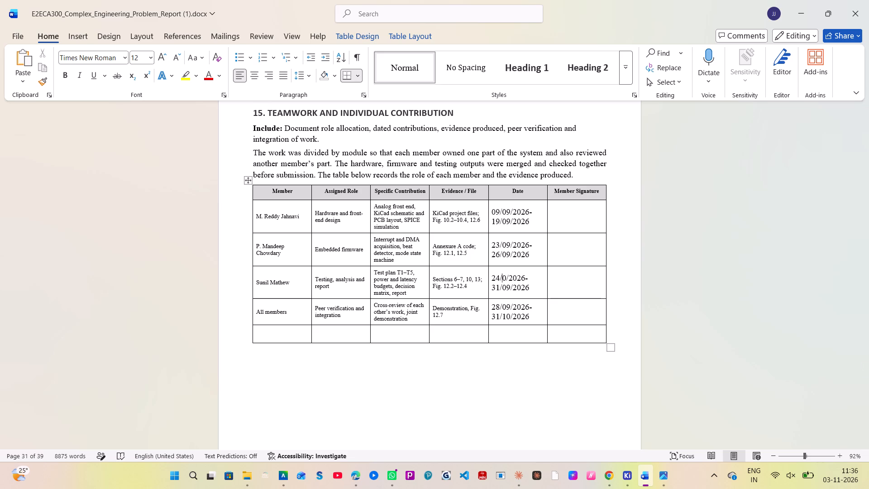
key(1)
key(Down)
key(Right)
key(BackSpace)
key(Left)
key(Left)
key(Right)
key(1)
Change the start date in the All members row to 28/10/2026.
click(511, 306)
key(BackSpace)
key(BackSpace)
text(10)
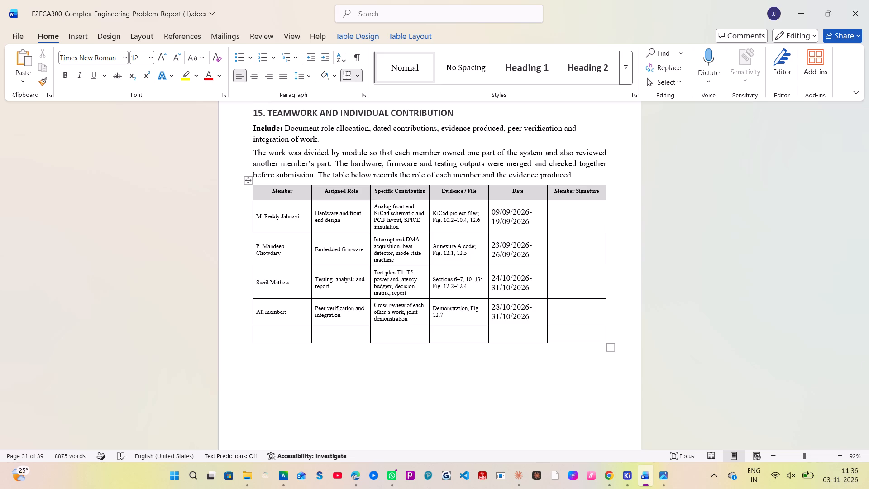
Enter the member's first name as the Member Signature in the hardware and front-end design row.
click(564, 214)
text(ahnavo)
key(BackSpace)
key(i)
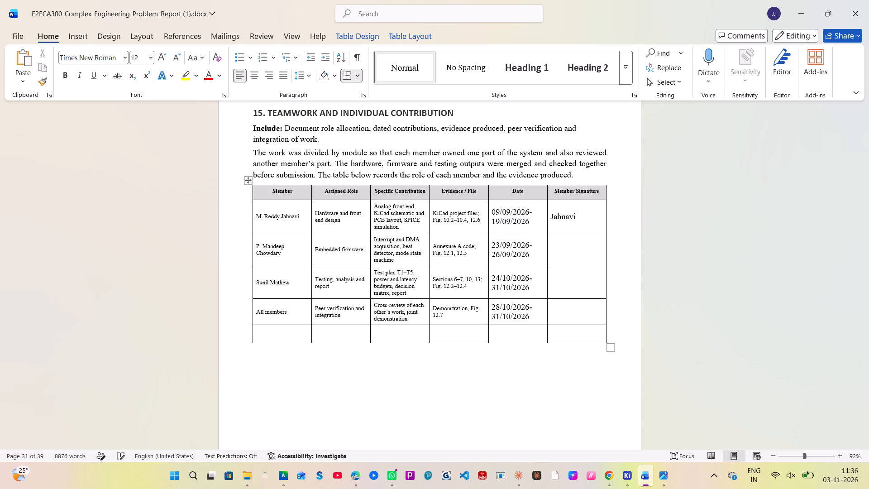
Enter "mani" as the Member Signature in the embedded firmware row.
click(569, 256)
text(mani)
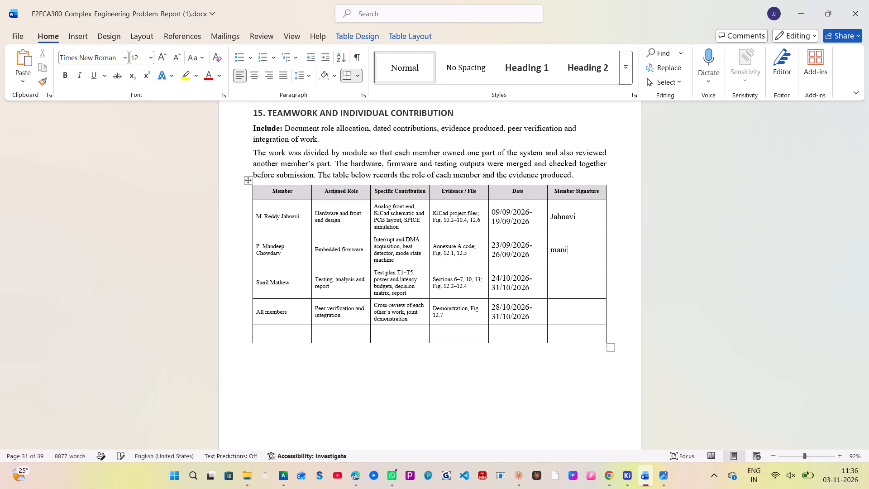
Correct the spelling of the member's first name in the embedded firmware row by inserting the missing "i".
click(274, 245)
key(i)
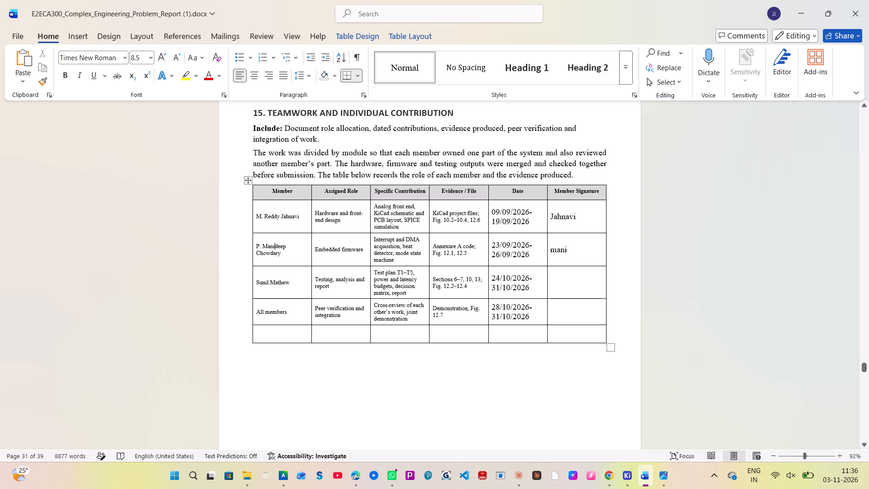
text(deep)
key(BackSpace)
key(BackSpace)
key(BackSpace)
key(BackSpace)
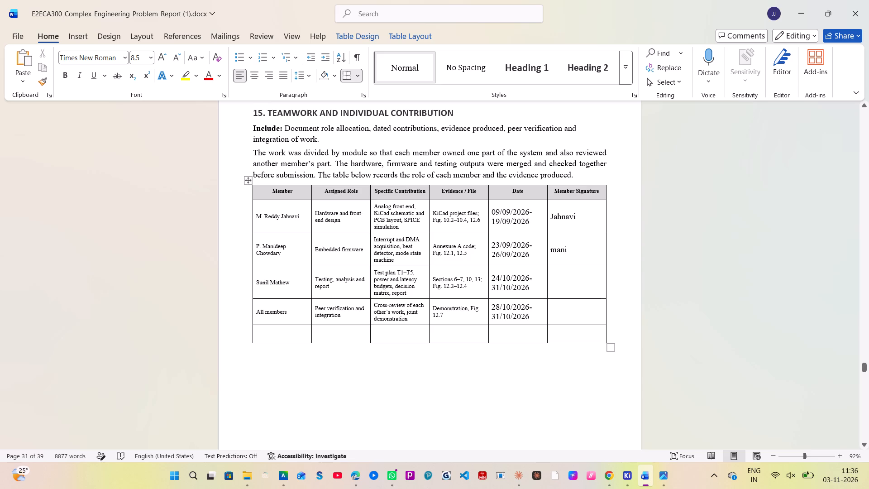
Complete the Member Signature in the embedded firmware row by adding "deep".
click(570, 249)
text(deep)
Enter the member's name as the Member Signature in the testing, analysis and report row.
click(564, 290)
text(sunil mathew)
Enter the hardware and front-end design member's first name as the Member Signature in the All members row.
click(559, 314)
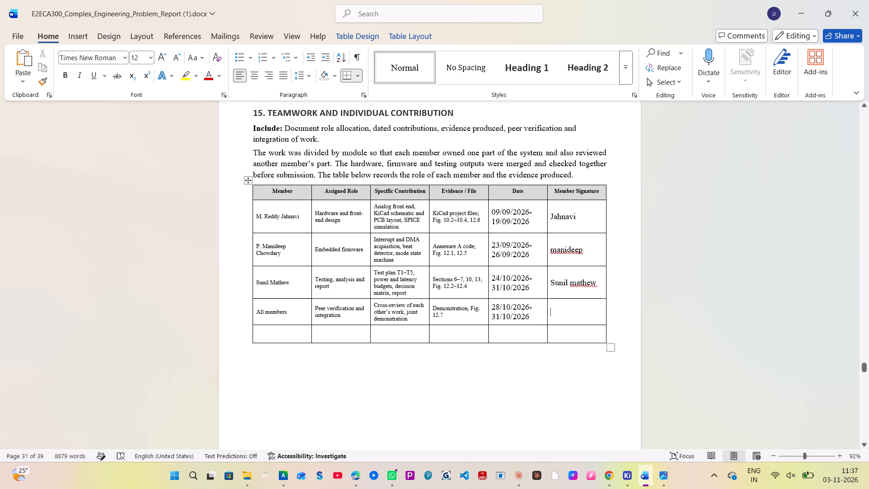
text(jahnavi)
Look back through the report from the conclusion to the Section 10 KiCad figures, checking for unfilled blanks and image placeholders.
scroll(506, 256, up, 5)
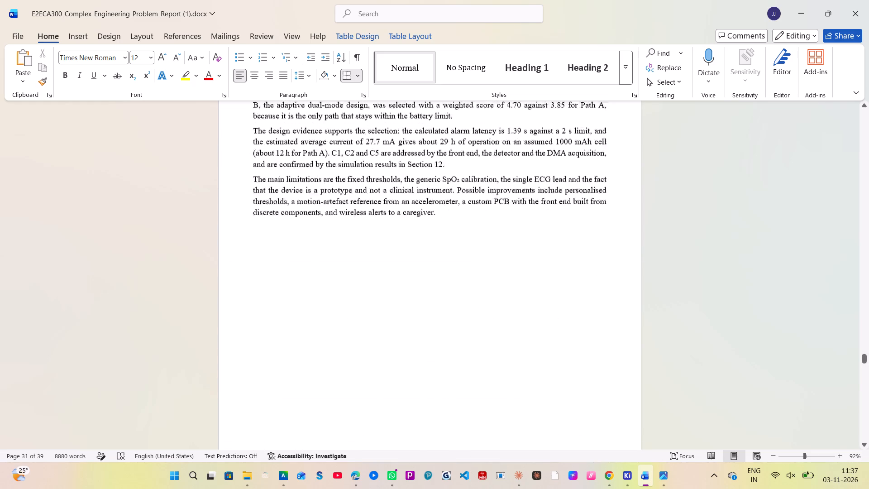
scroll(506, 256, up, 4)
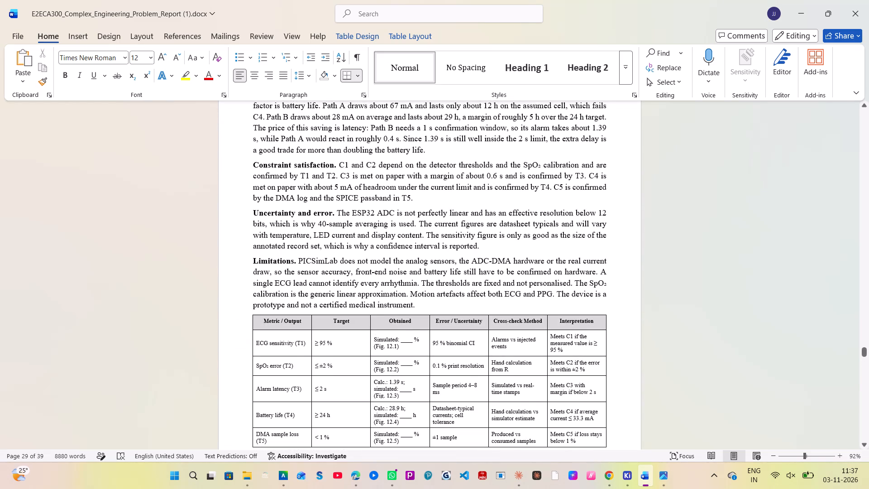
scroll(506, 256, down, 1)
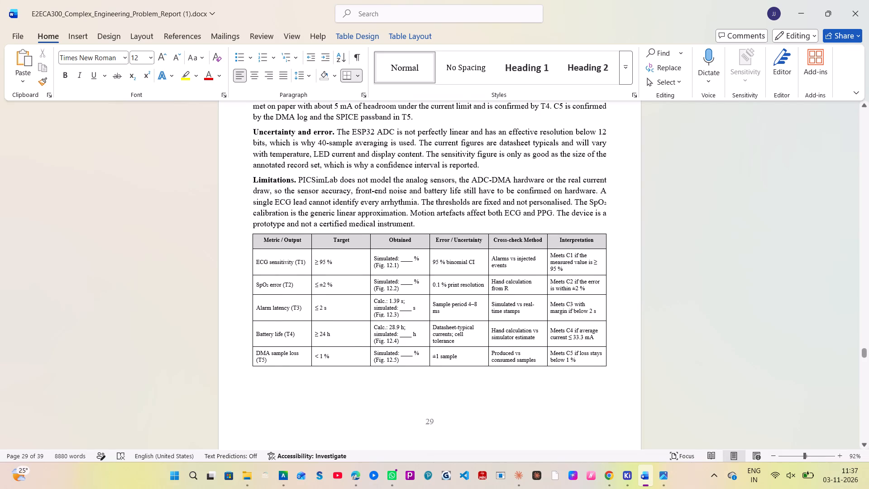
scroll(520, 208, up, 5)
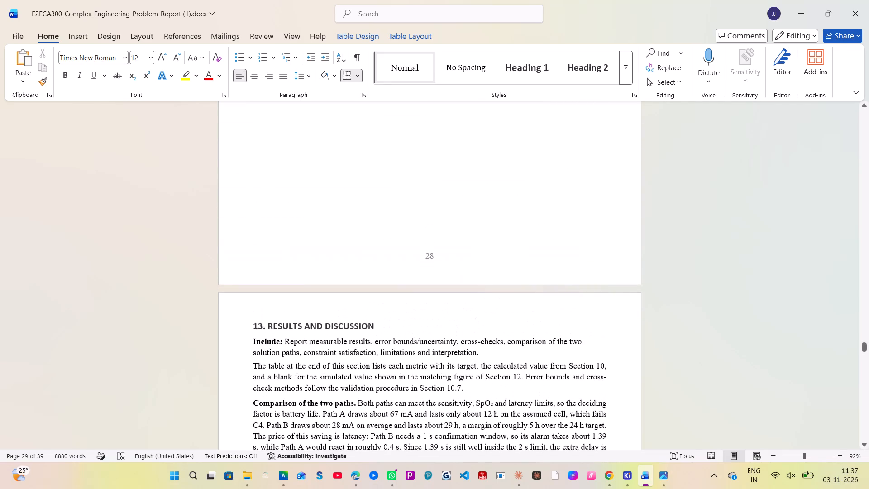
scroll(520, 208, up, 2)
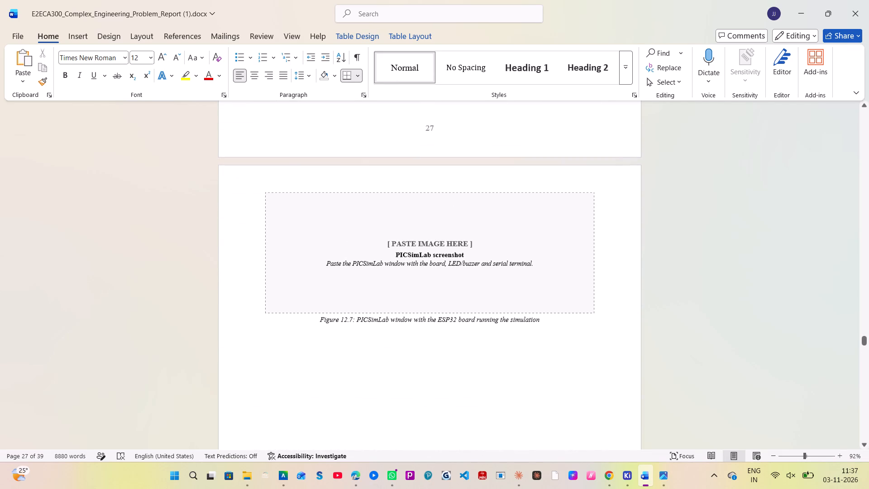
scroll(520, 208, up, 7)
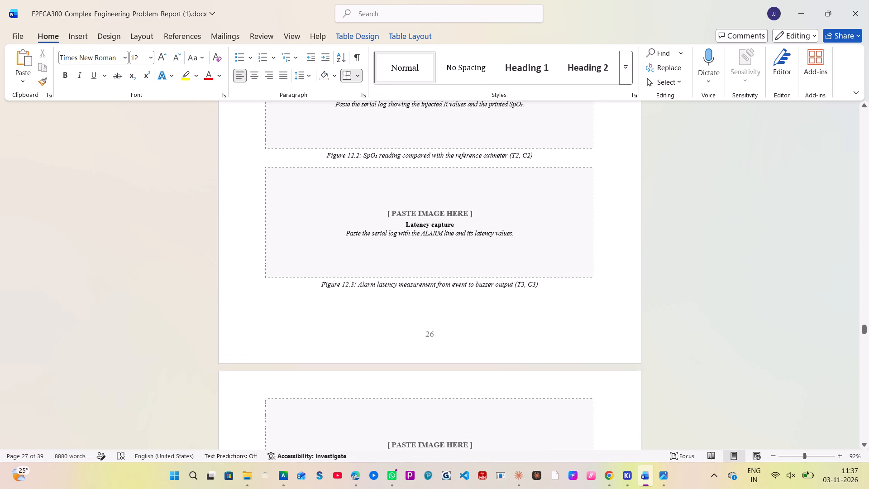
scroll(520, 208, up, 4)
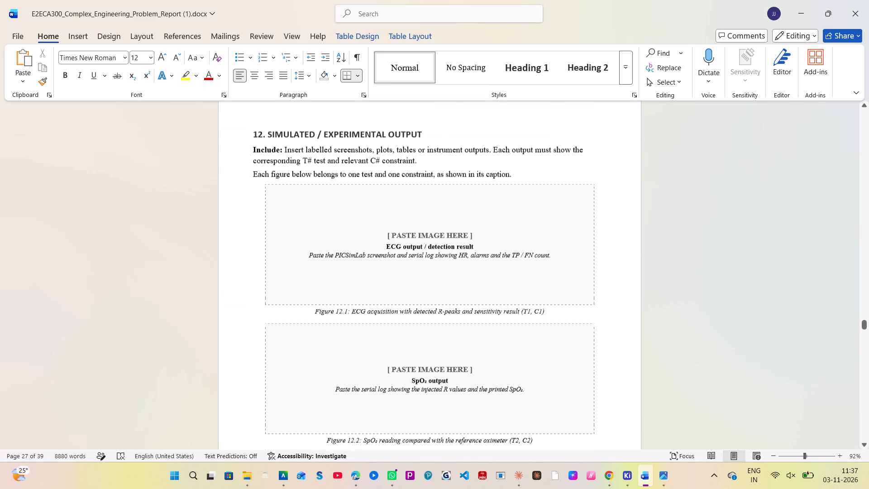
scroll(520, 208, up, 1)
scroll(446, 159, up, 5)
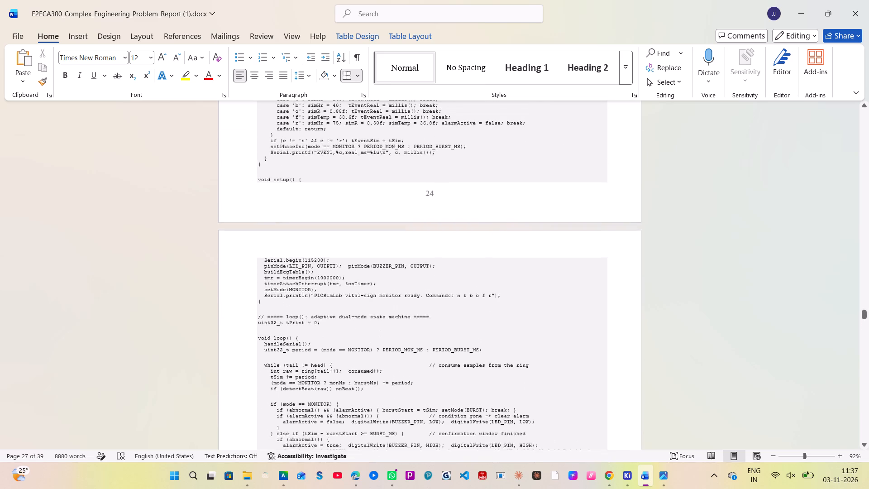
scroll(446, 159, up, 6)
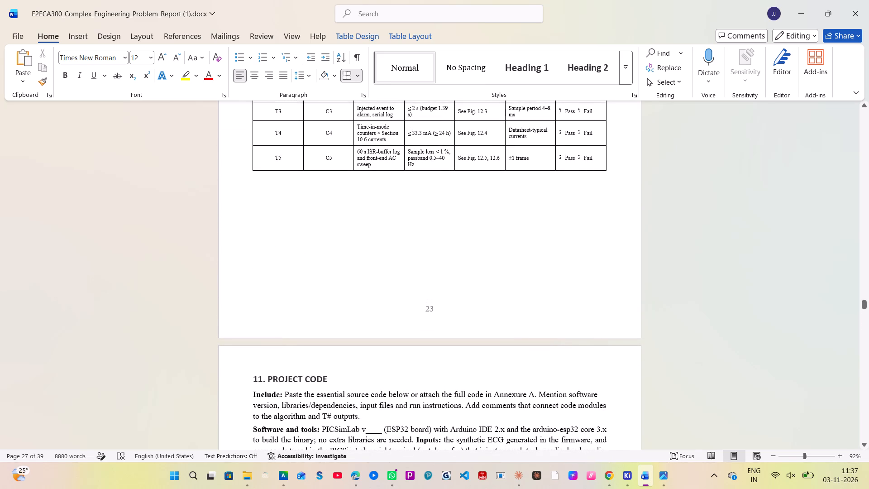
scroll(425, 160, up, 2)
scroll(382, 194, up, 1)
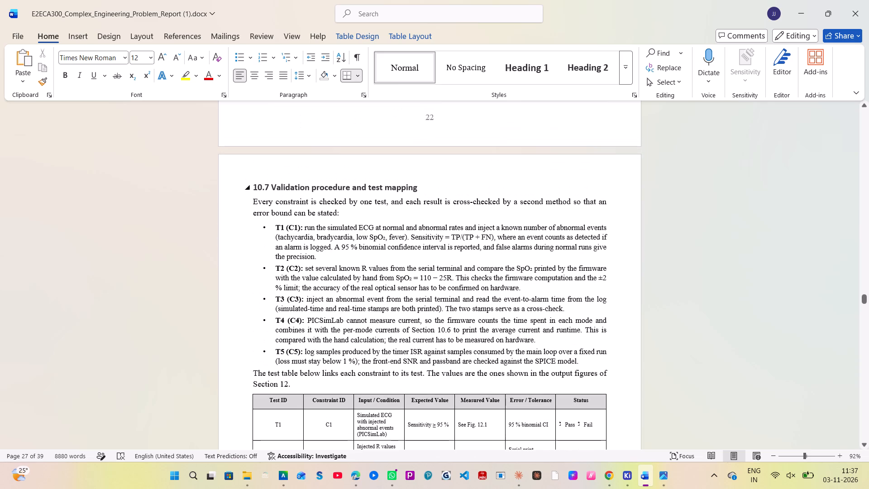
scroll(376, 198, up, 4)
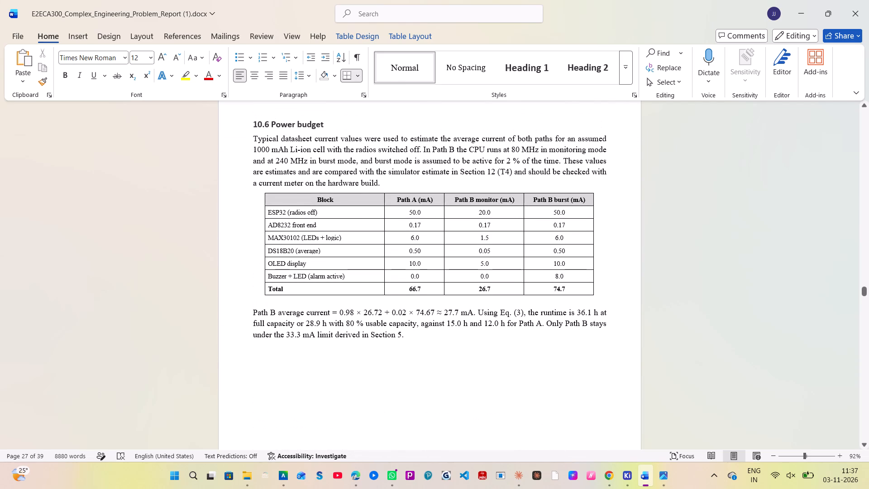
scroll(376, 198, up, 3)
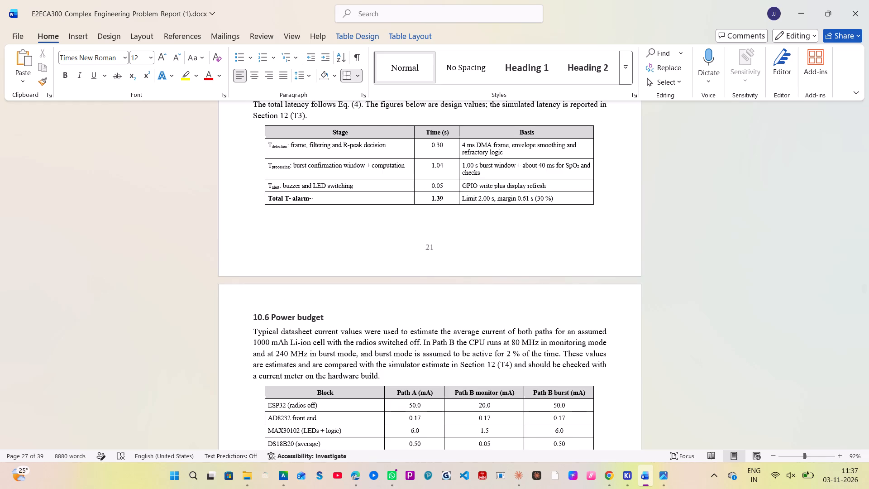
scroll(371, 141, up, 2)
scroll(379, 205, up, 2)
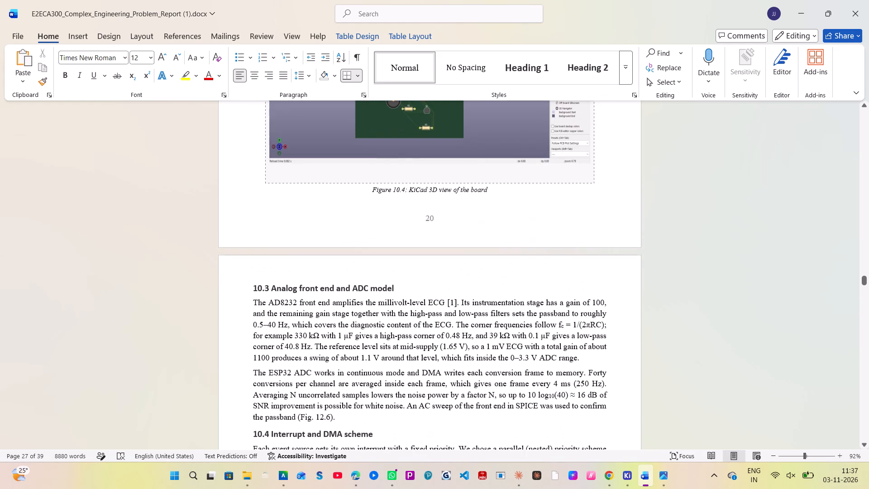
scroll(379, 205, up, 3)
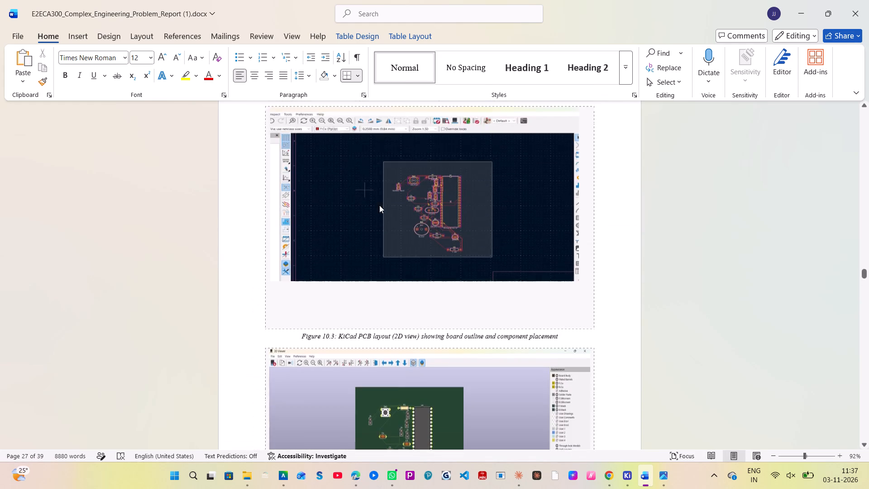
scroll(379, 205, up, 1)
Review Sections 10.3 to 10.7, including the latency and power budgets and the validation test table.
scroll(379, 205, down, 8)
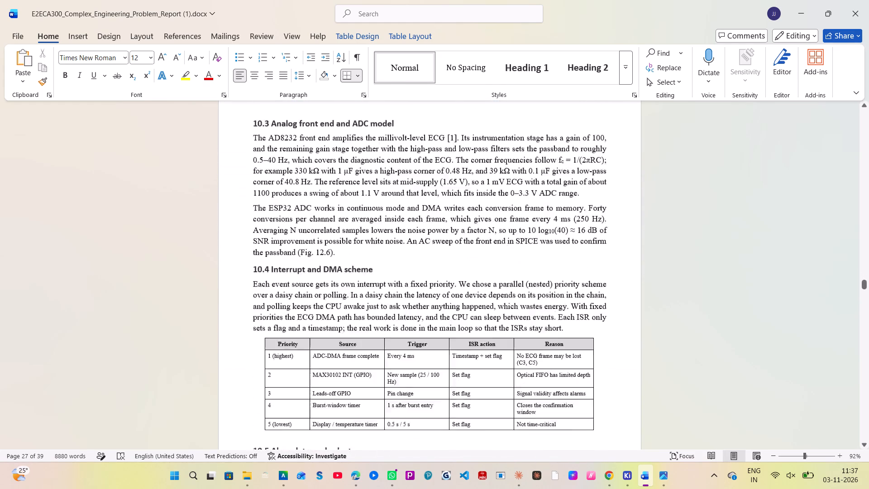
scroll(379, 205, down, 1)
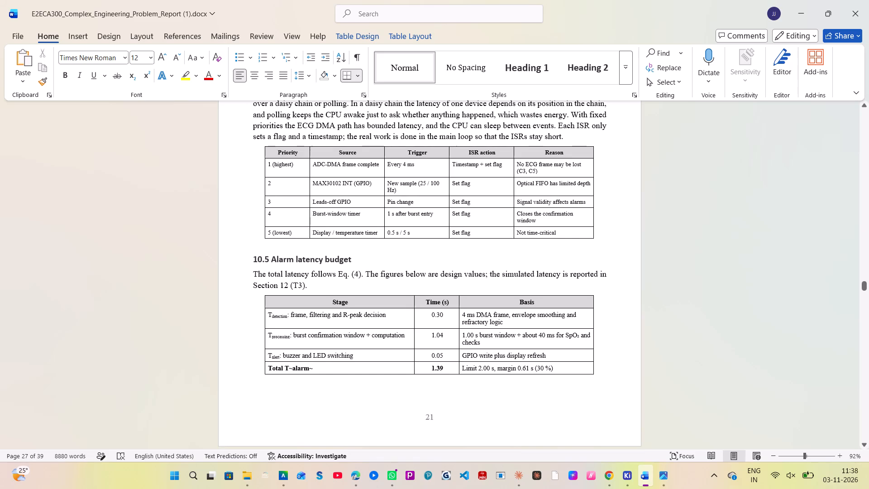
scroll(379, 205, down, 1)
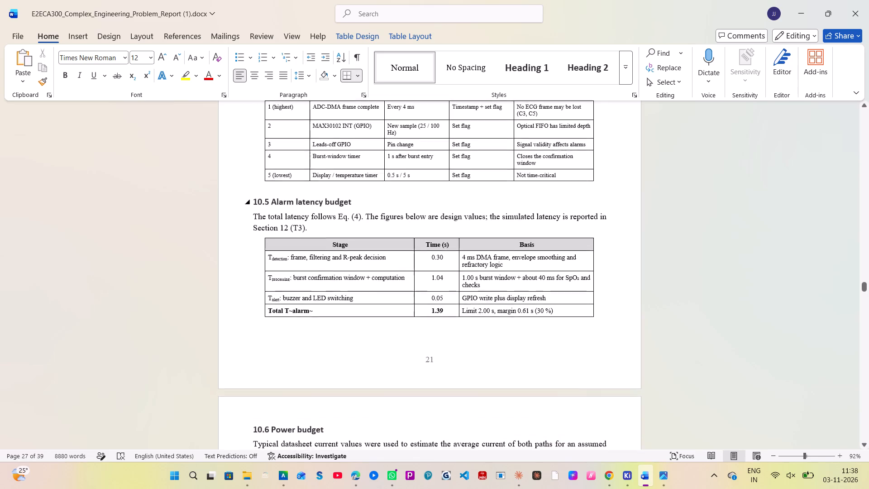
scroll(379, 205, down, 3)
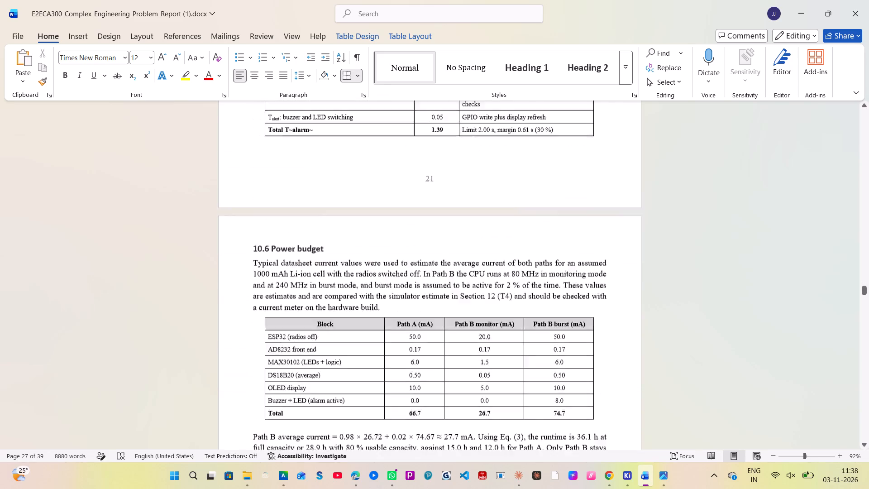
scroll(379, 205, down, 5)
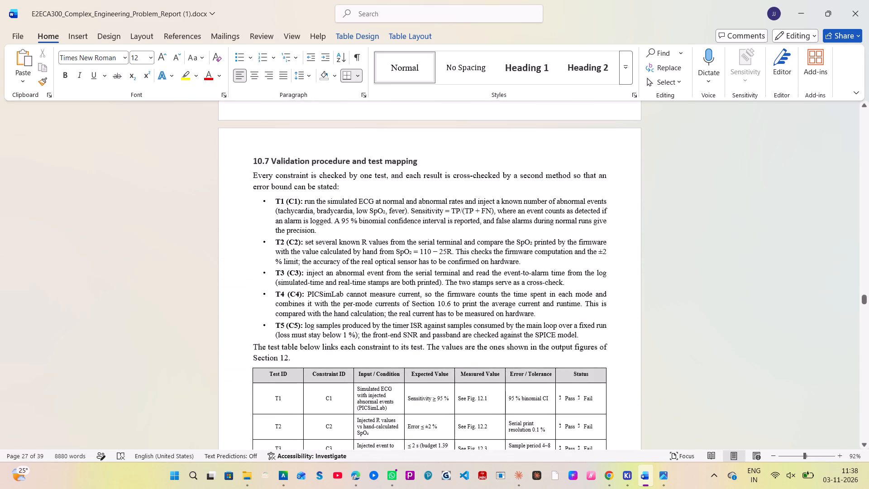
scroll(379, 205, down, 3)
scroll(379, 205, up, 1)
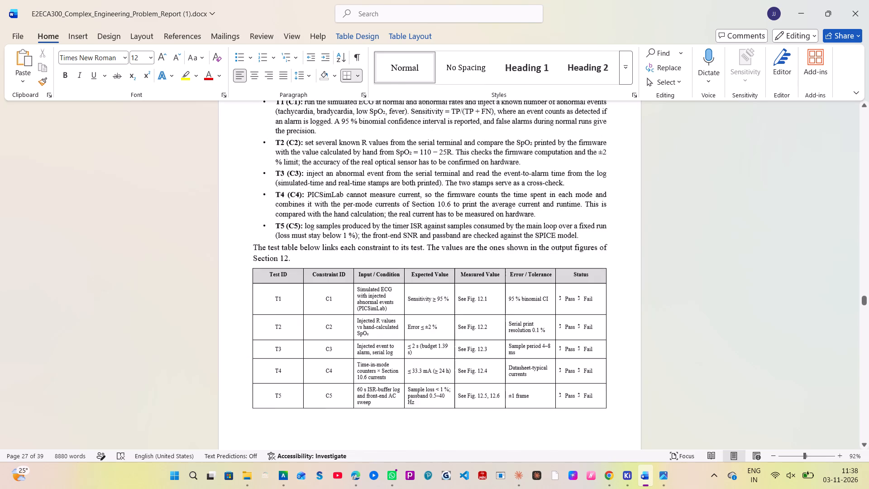
scroll(379, 205, up, 2)
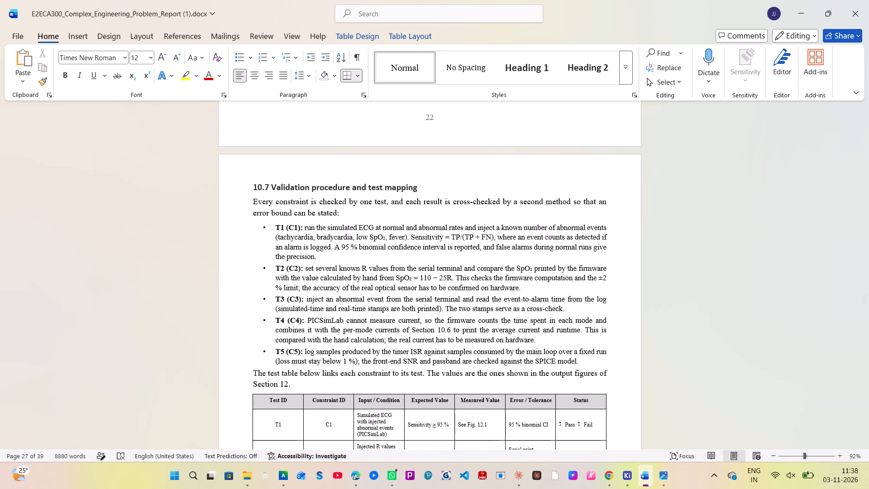
In the Section 10.7 test table, replace the T1 Status checkboxes with plain text reading "Pass ,Fail".
scroll(379, 205, down, 3)
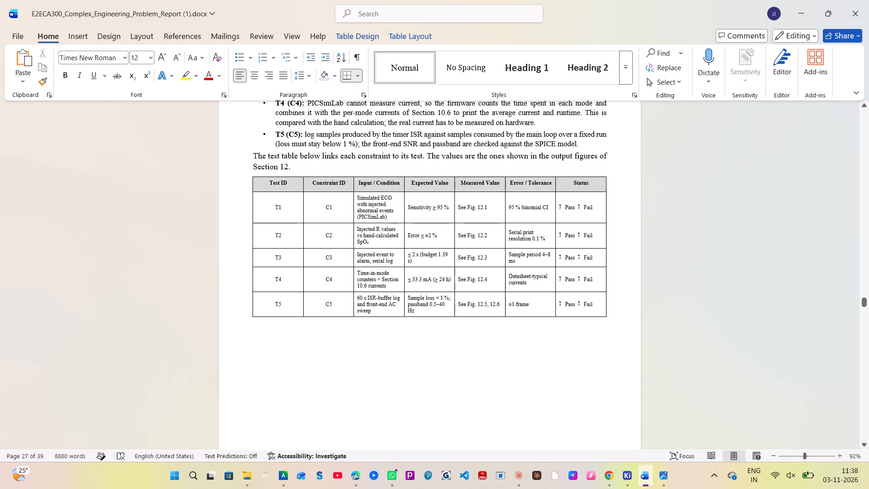
click(562, 206)
key(BackSpace)
key(Right)
key(Right)
key(Right)
key(Right)
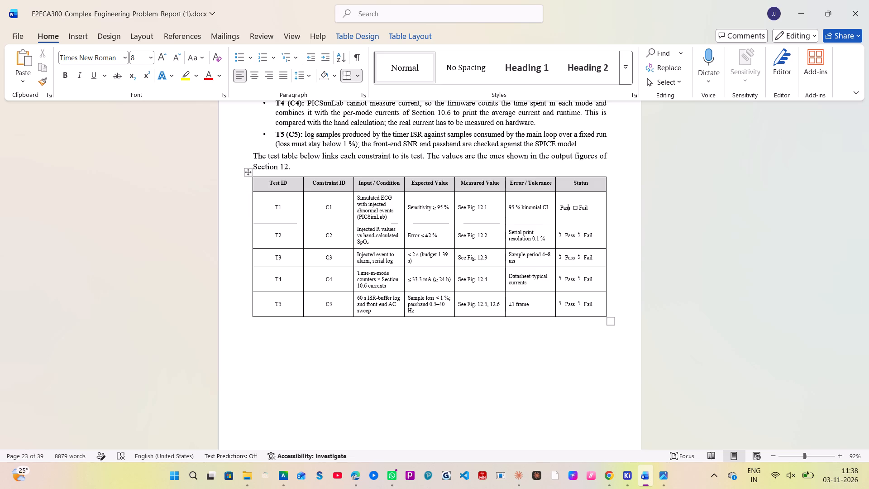
key(Right)
key(Right)
key(Right)
key(Right)
key(Right)
key(BackSpace)
key(BackSpace)
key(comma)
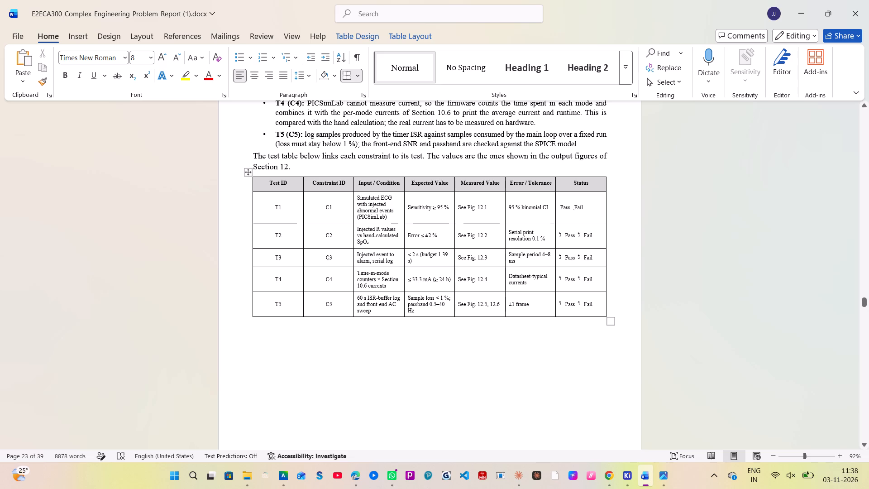
Remove the checkboxes from the T2 Status cell and separate the options with a comma, as "Pass , Fail".
click(562, 234)
key(BackSpace)
key(BackSpace)
key(Right)
key(Right)
key(Right)
key(Right)
key(Right)
key(Right)
key(Right)
key(Right)
key(BackSpace)
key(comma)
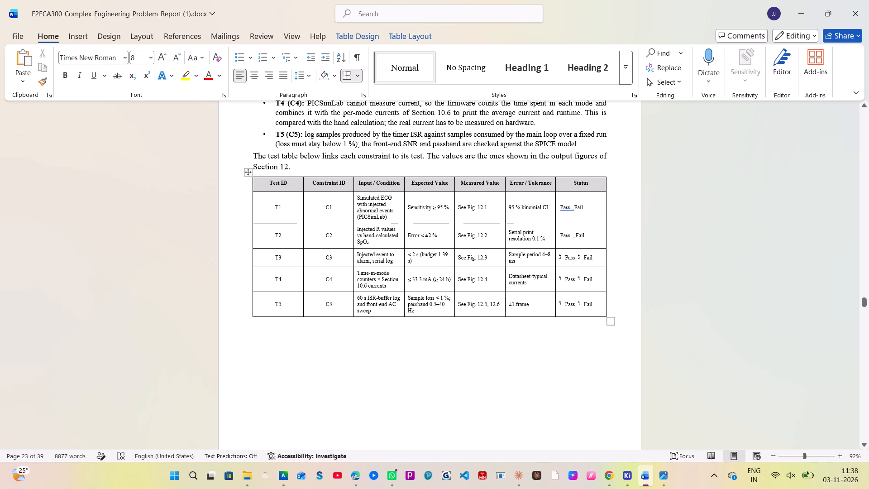
Review the report from Section 10.7 through the Section 11 project code to the Section 12 output figures for remaining placeholders.
scroll(479, 208, up, 2)
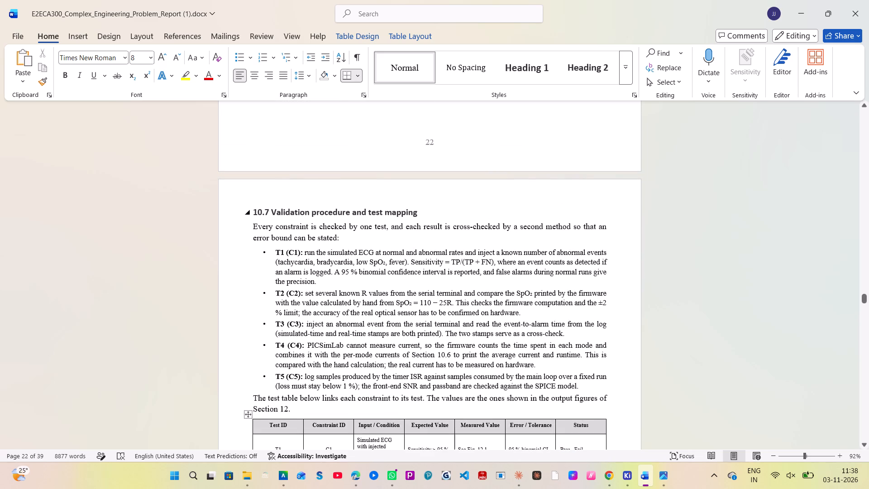
scroll(479, 208, down, 6)
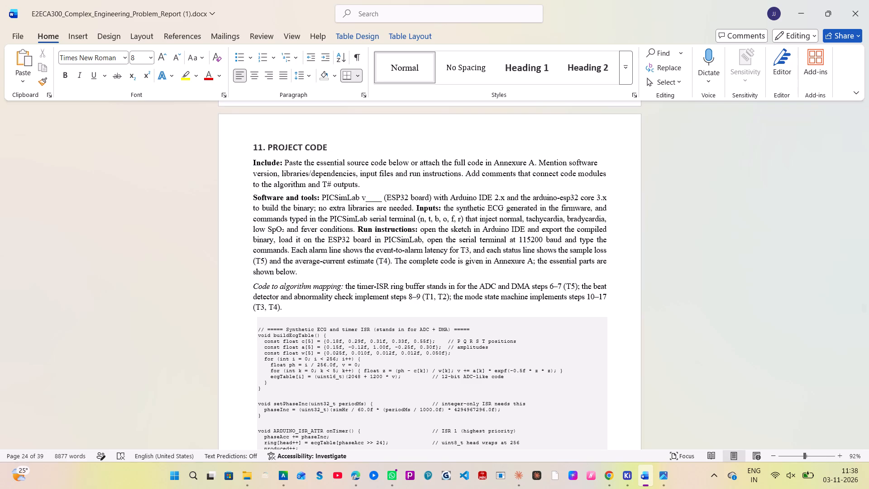
scroll(479, 208, down, 3)
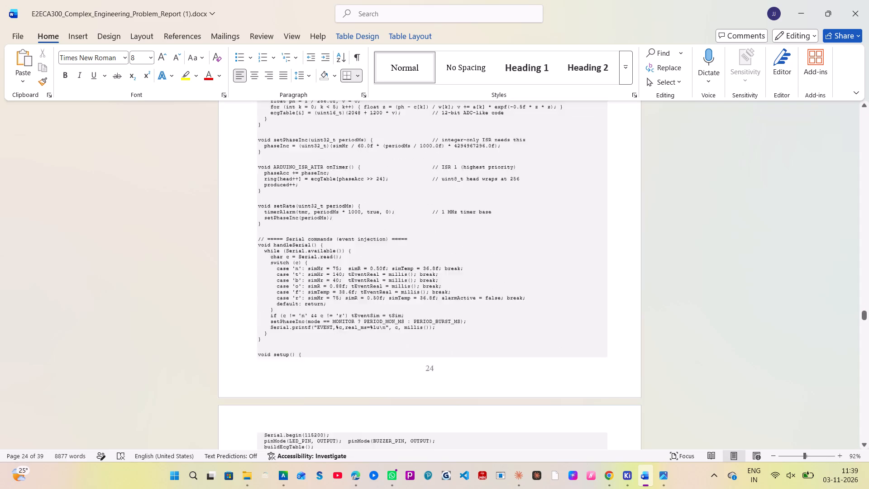
scroll(479, 208, down, 6)
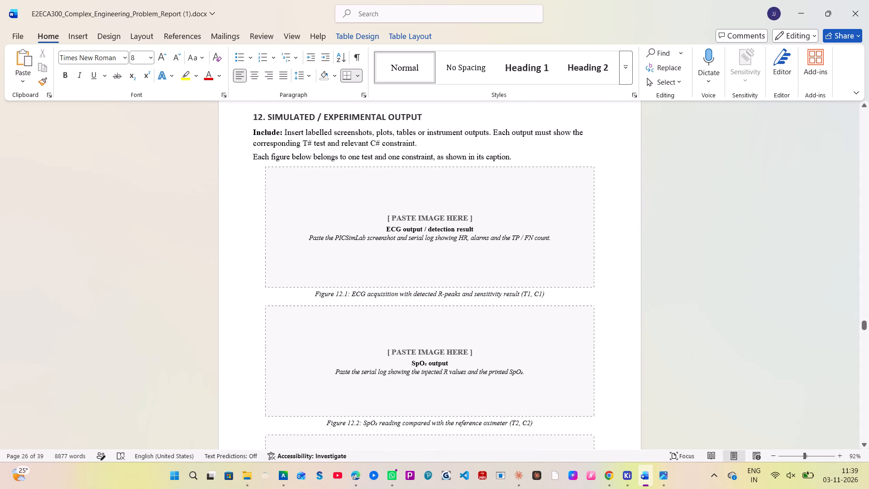
scroll(479, 208, up, 1)
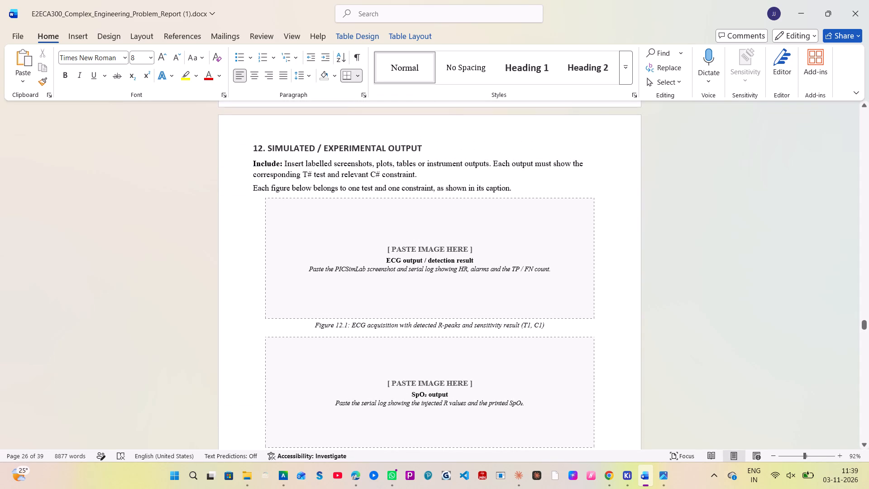
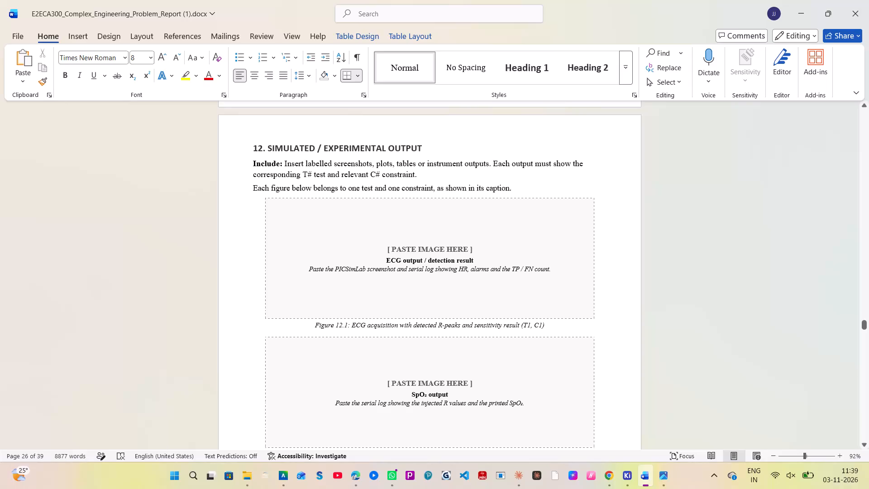
Review the Section 12 figure placeholders, the Section 13 results discussion and metrics table, and the Section 14 conclusions for remaining blanks.
scroll(367, 188, down, 2)
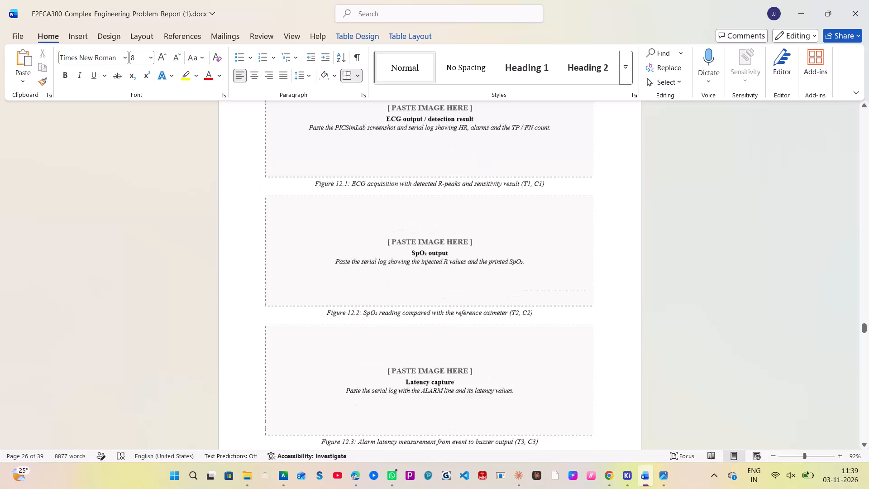
scroll(367, 188, down, 3)
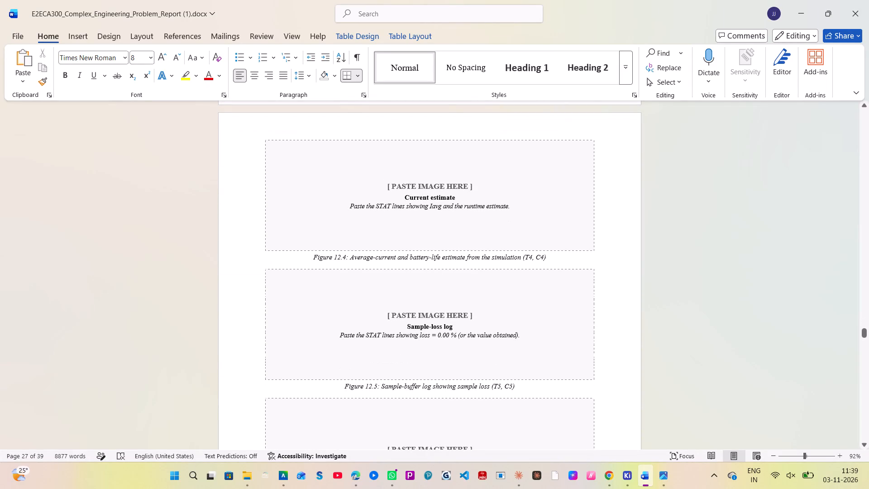
scroll(367, 188, down, 2)
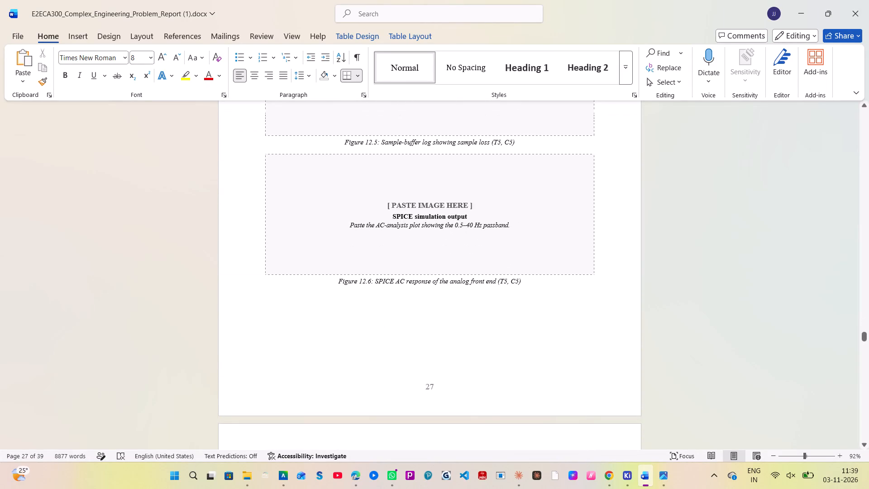
scroll(367, 188, down, 2)
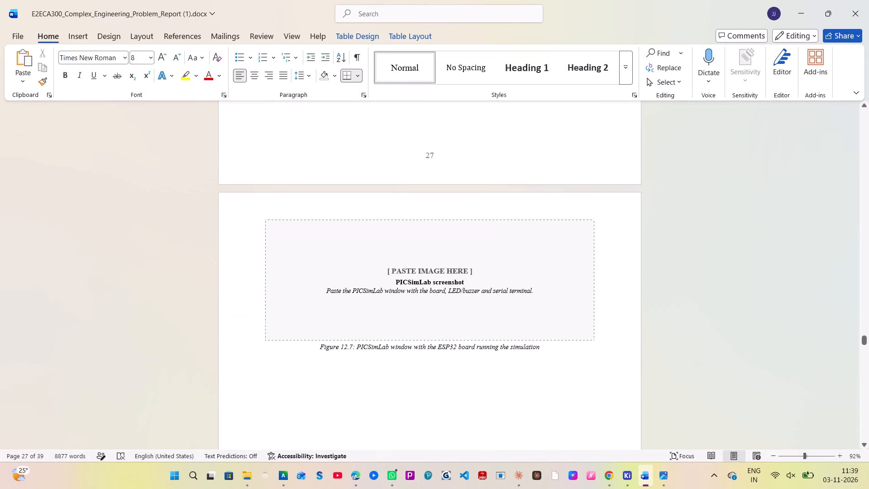
scroll(367, 188, down, 2)
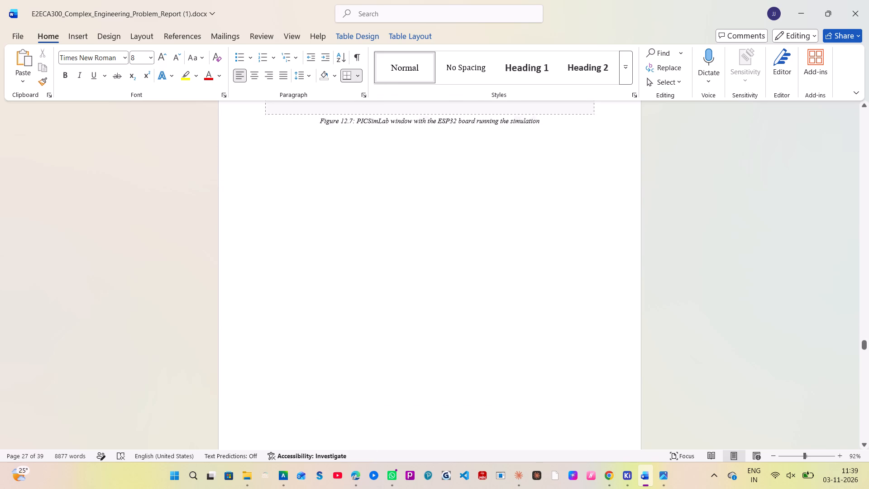
scroll(367, 188, down, 1)
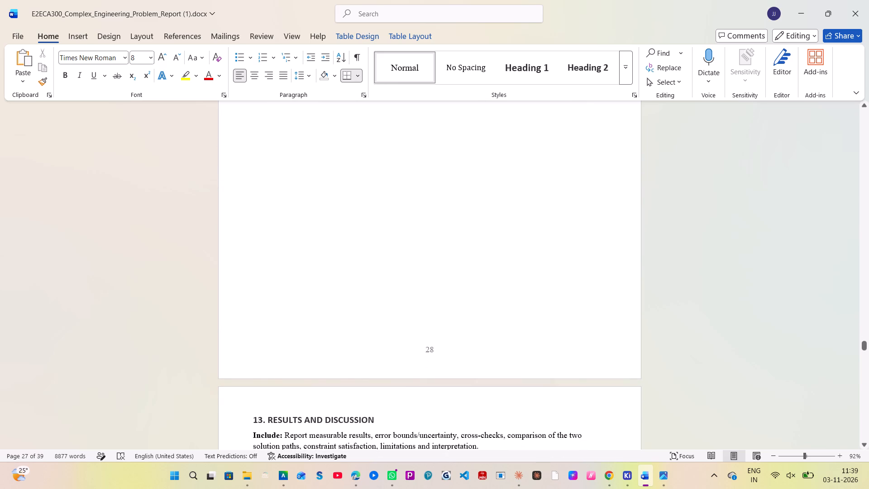
scroll(367, 188, down, 1)
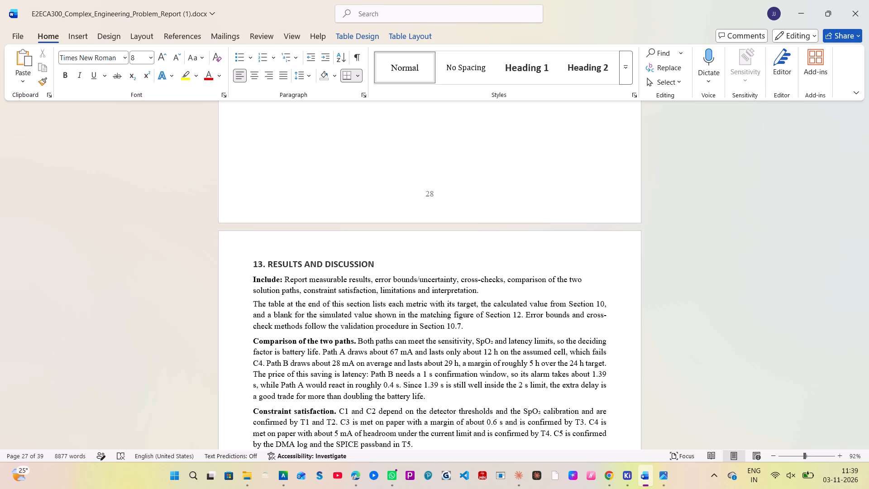
scroll(367, 188, down, 6)
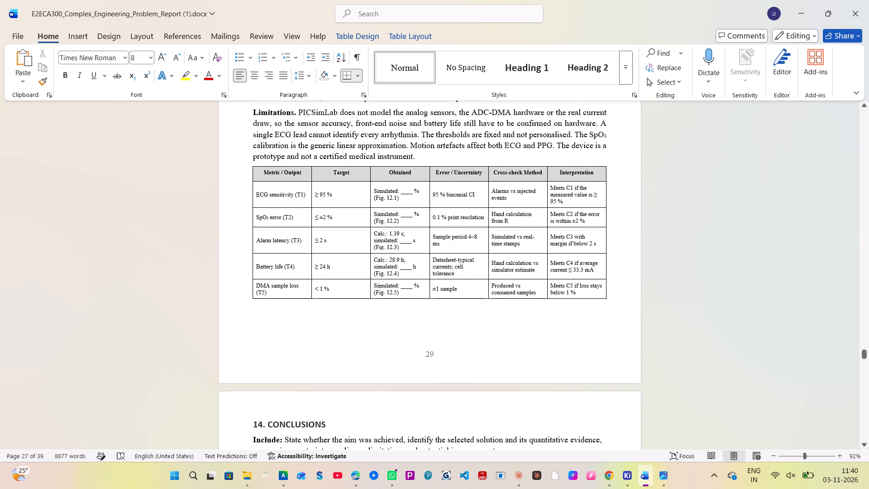
scroll(378, 229, down, 2)
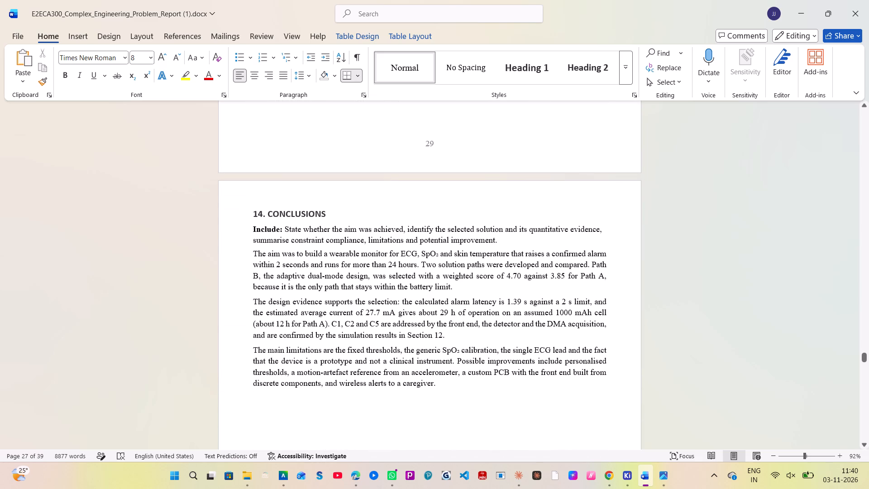
scroll(378, 229, down, 1)
Recheck the Section 13 results table, Section 12 figure placeholders and Section 11 code, going back to the Section 10.7 test table.
scroll(378, 229, up, 1)
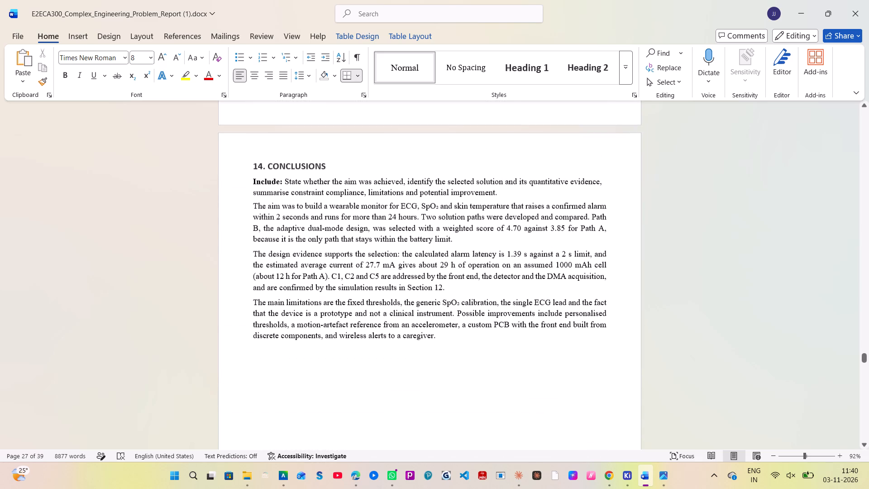
scroll(338, 216, up, 2)
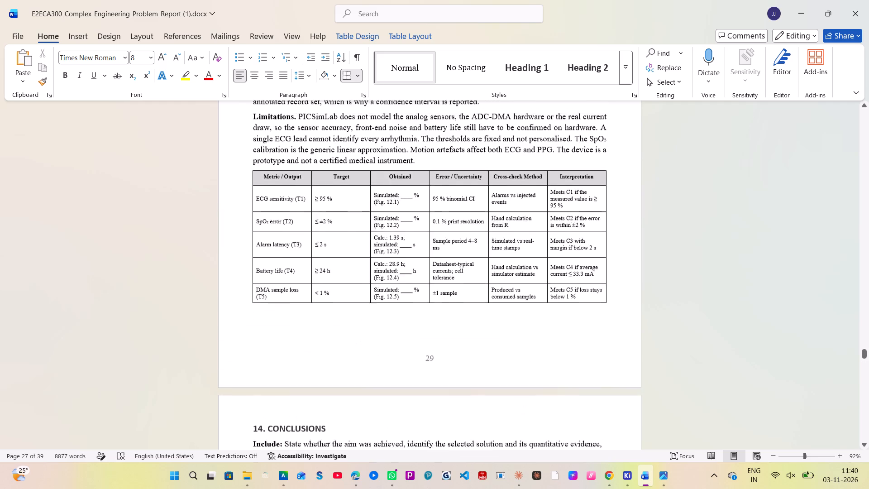
scroll(338, 216, up, 8)
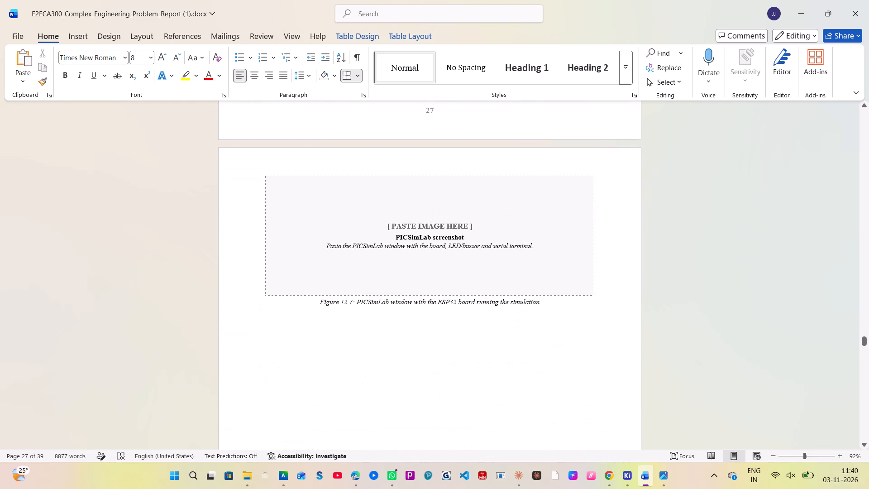
scroll(318, 173, up, 5)
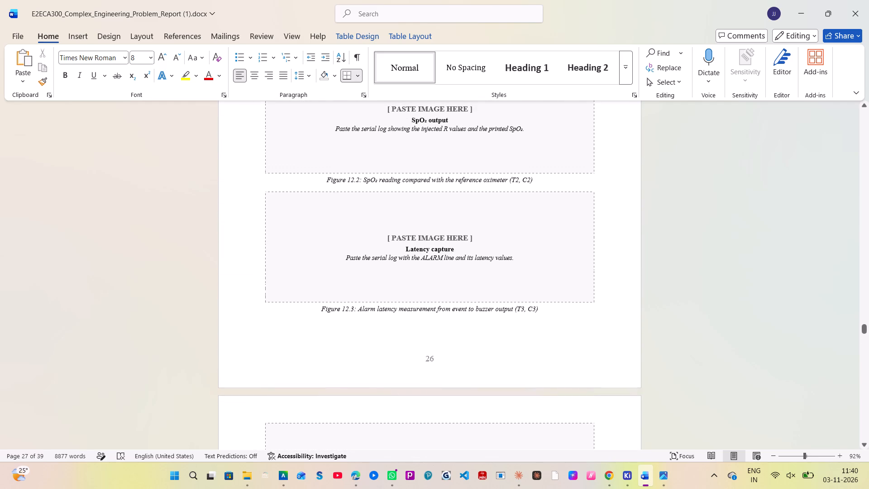
scroll(329, 172, up, 1)
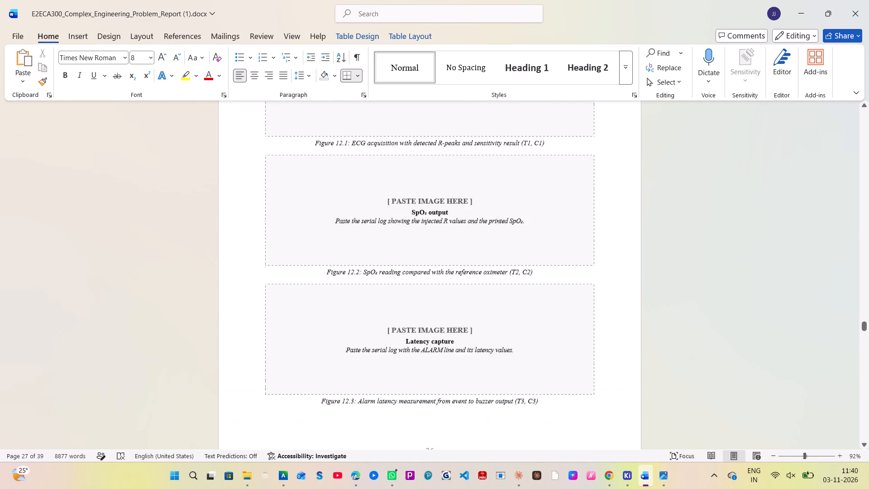
scroll(329, 172, up, 4)
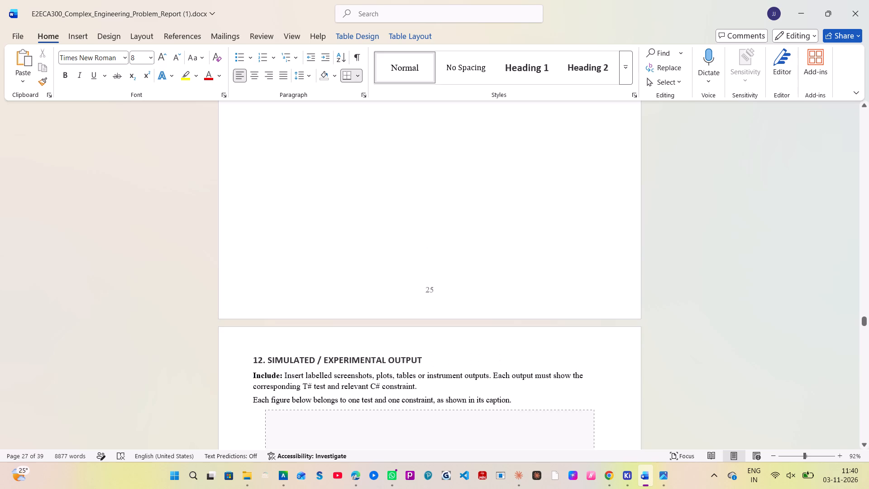
scroll(329, 172, down, 1)
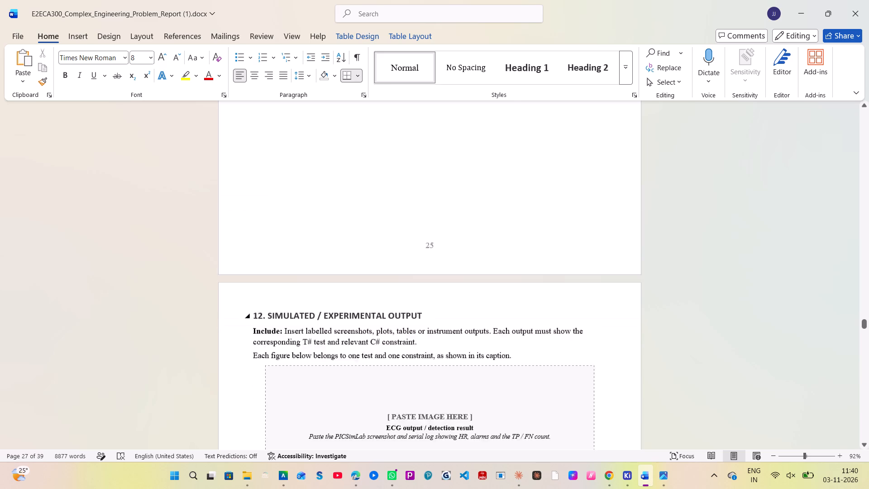
scroll(329, 172, down, 2)
scroll(329, 172, up, 7)
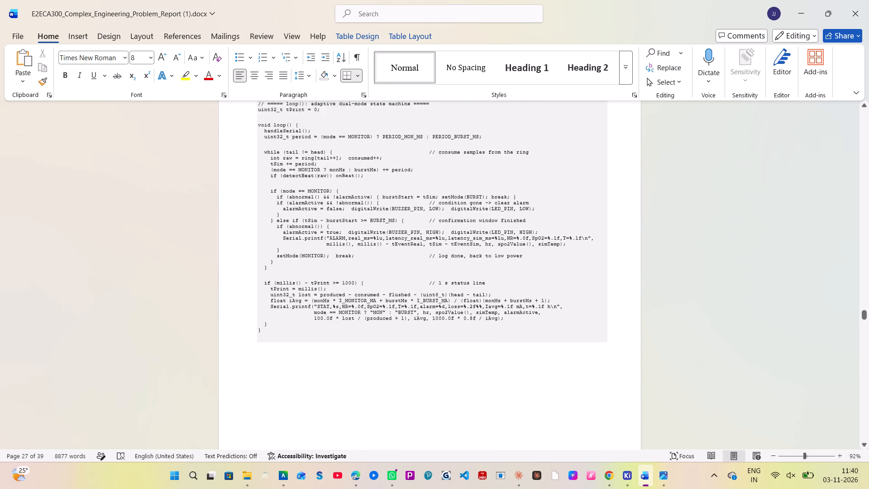
scroll(329, 172, up, 5)
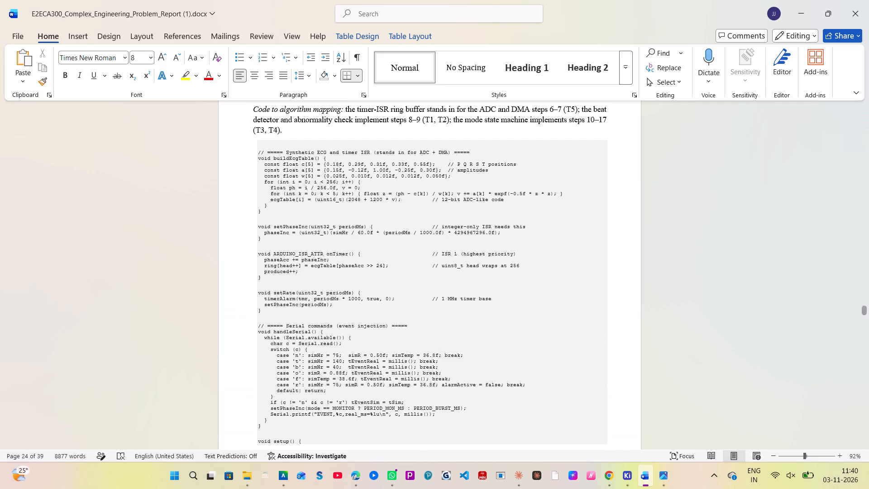
scroll(329, 172, up, 6)
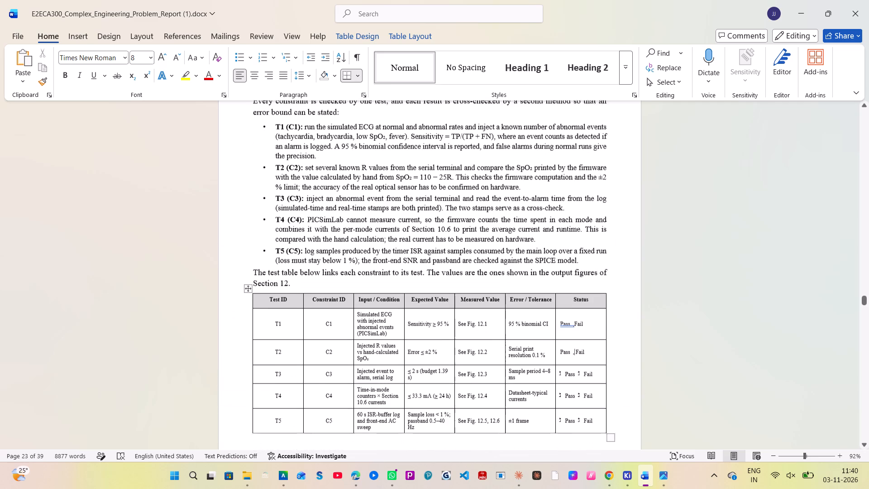
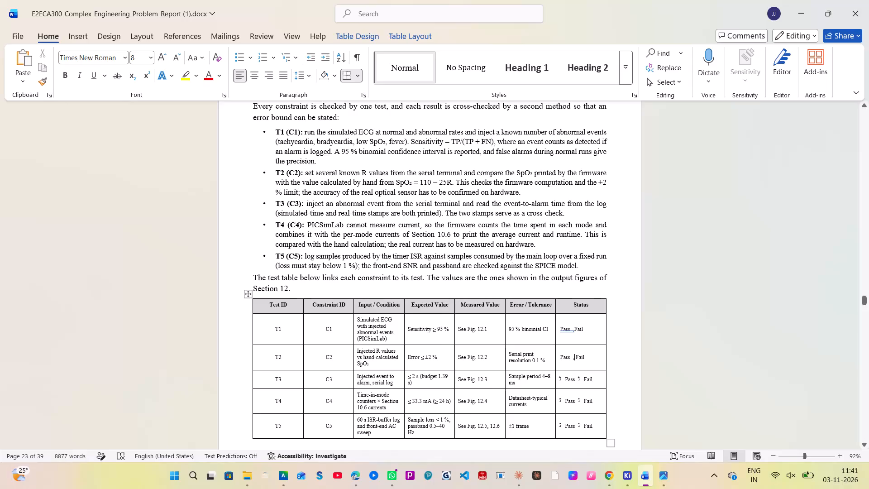
Delete everything from the heading "10.7 Validation procedure and test mapping" through the results table at the end of Section 13, just before Section 14.
scroll(387, 227, up, 2)
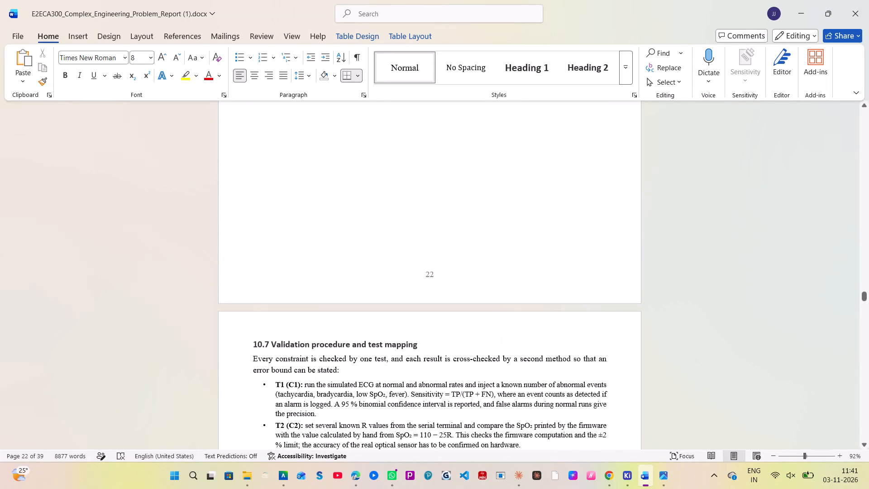
drag(252, 342, 261, 345)
drag(261, 345, 389, 485)
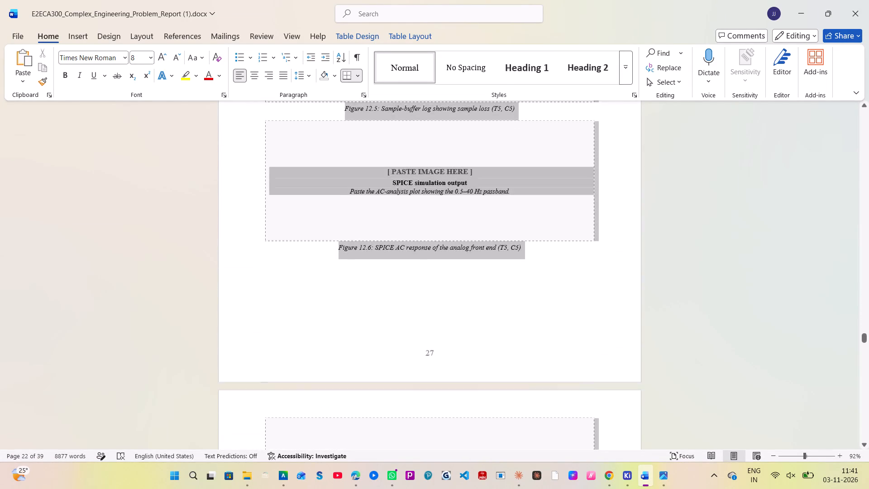
drag(389, 485, 382, 254)
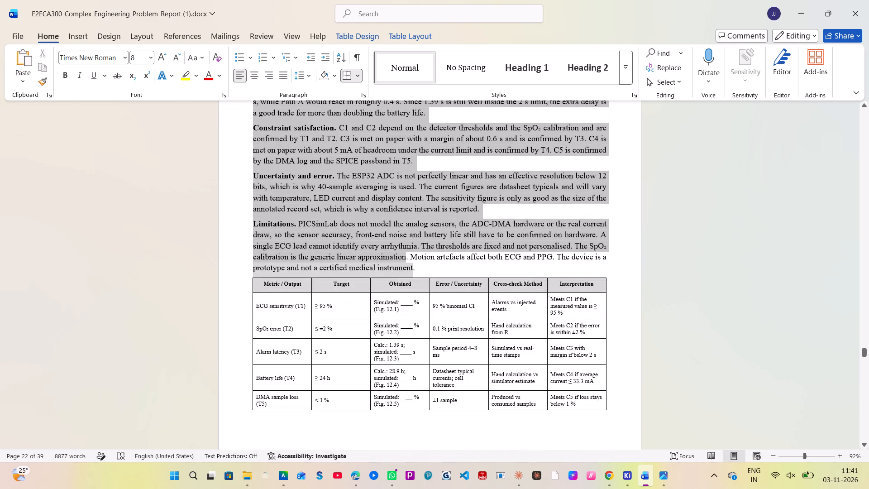
drag(382, 254, 344, 93)
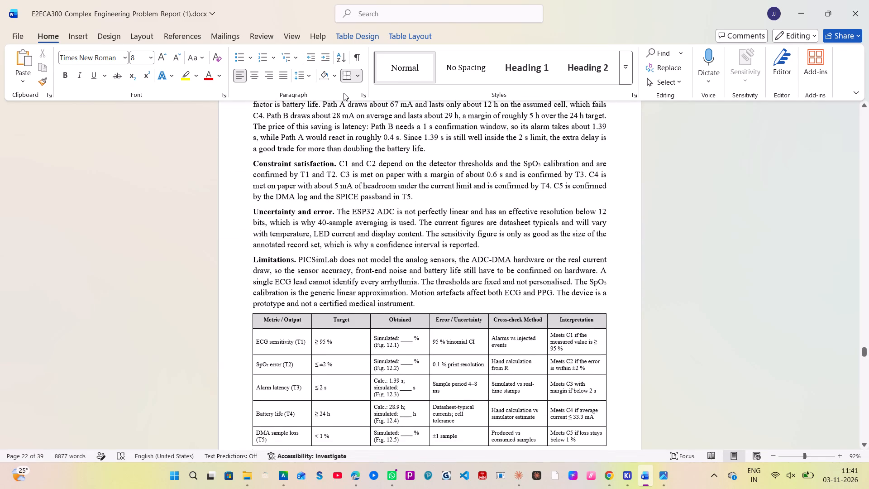
drag(344, 93, 419, 441)
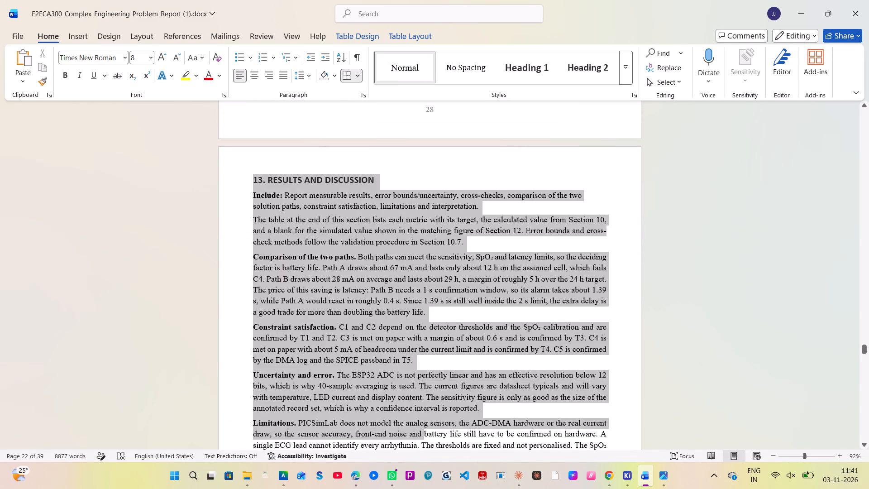
drag(419, 441, 380, 110)
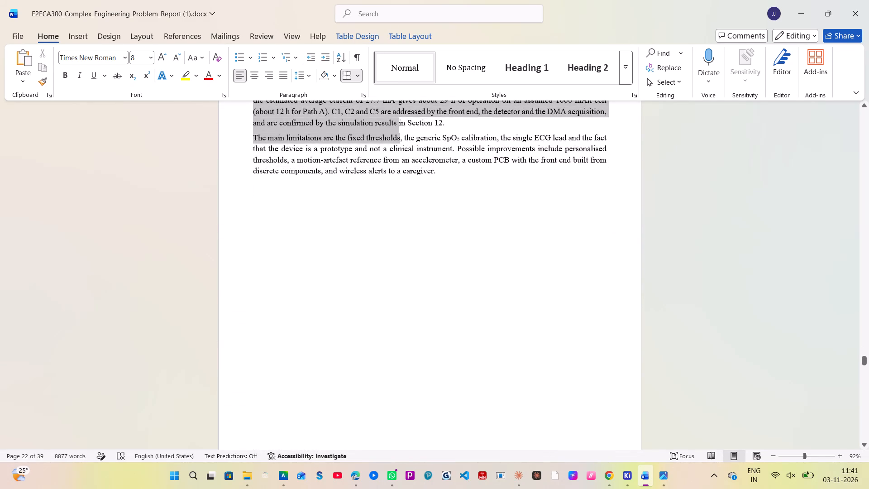
drag(380, 110, 427, 166)
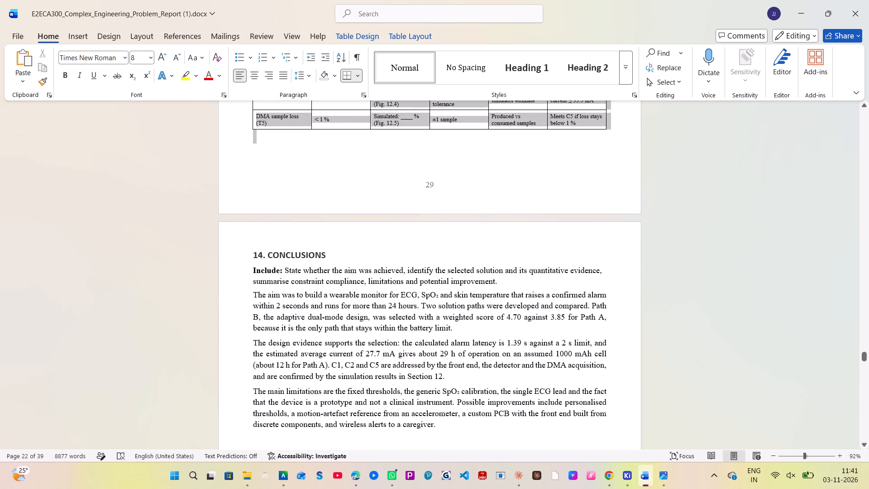
drag(427, 166, 448, 170)
key(Delete)
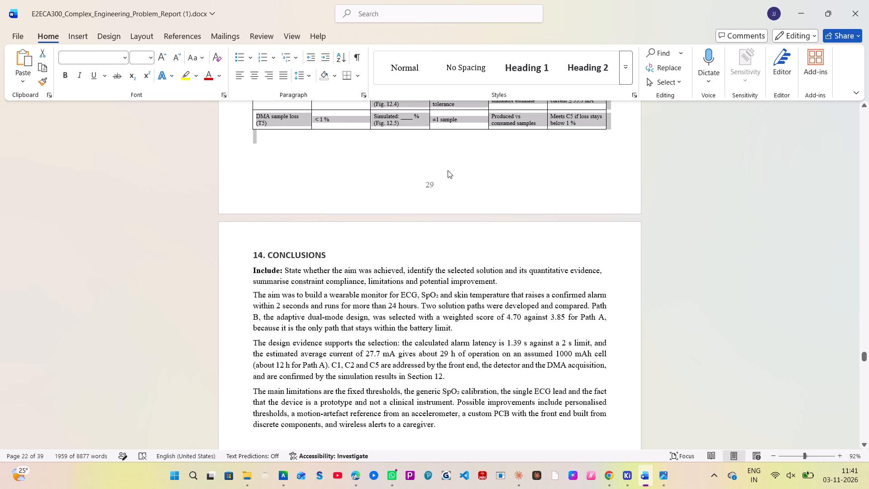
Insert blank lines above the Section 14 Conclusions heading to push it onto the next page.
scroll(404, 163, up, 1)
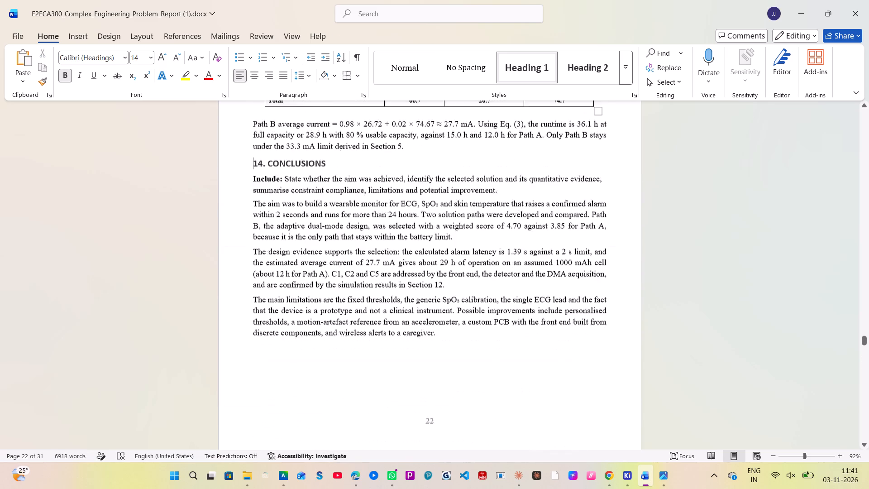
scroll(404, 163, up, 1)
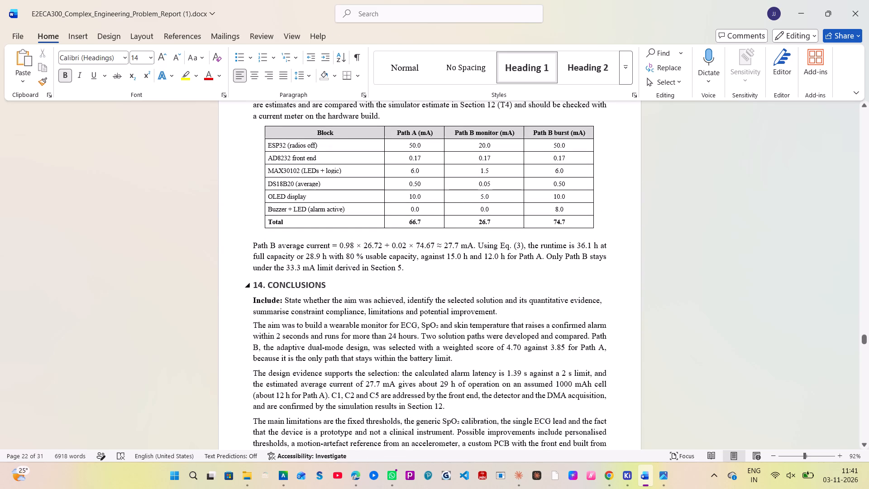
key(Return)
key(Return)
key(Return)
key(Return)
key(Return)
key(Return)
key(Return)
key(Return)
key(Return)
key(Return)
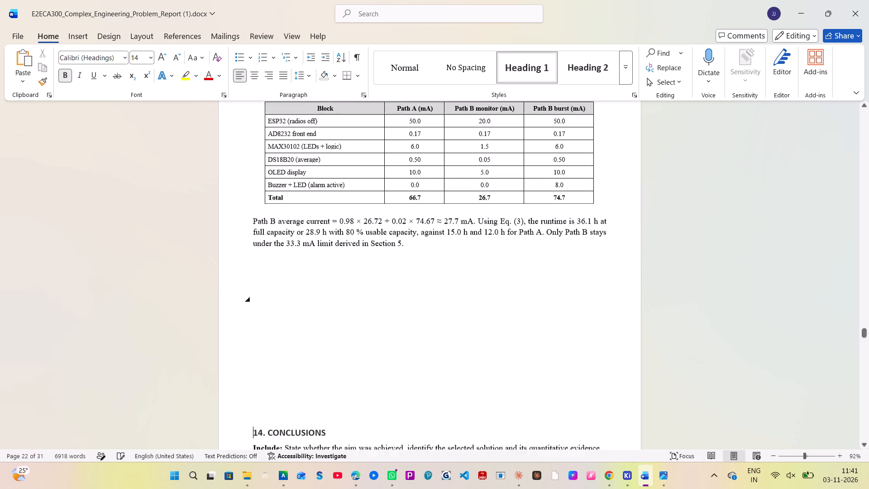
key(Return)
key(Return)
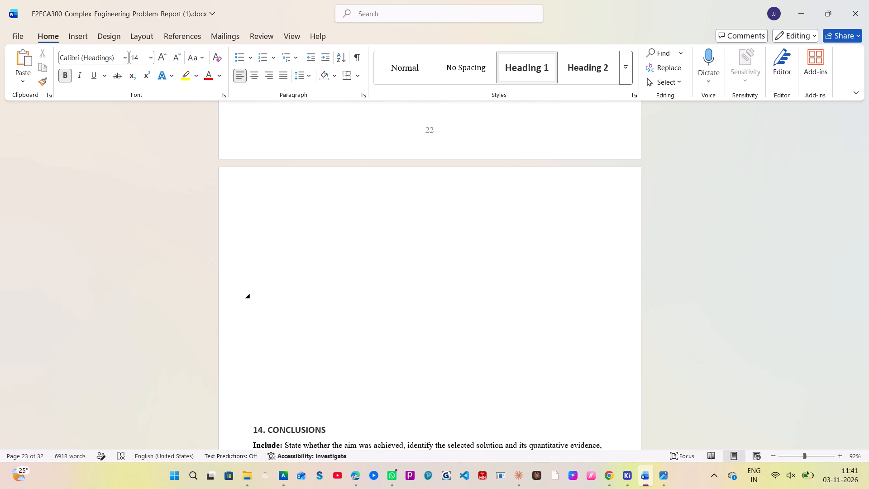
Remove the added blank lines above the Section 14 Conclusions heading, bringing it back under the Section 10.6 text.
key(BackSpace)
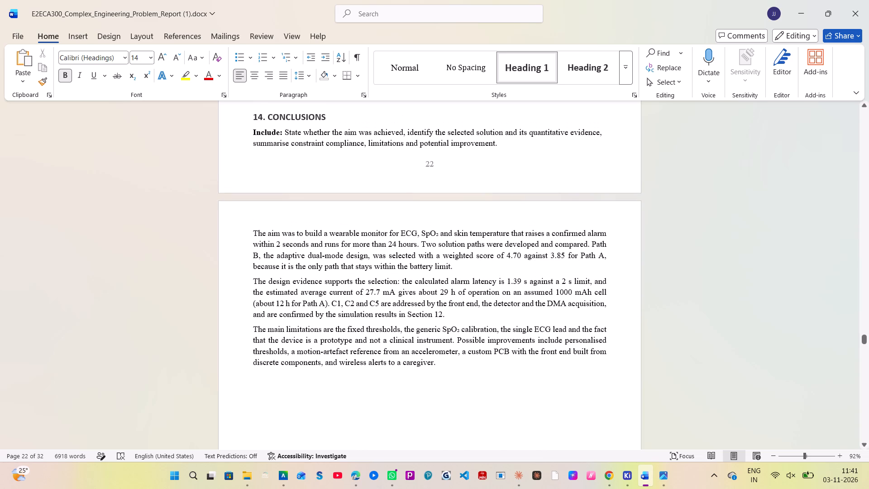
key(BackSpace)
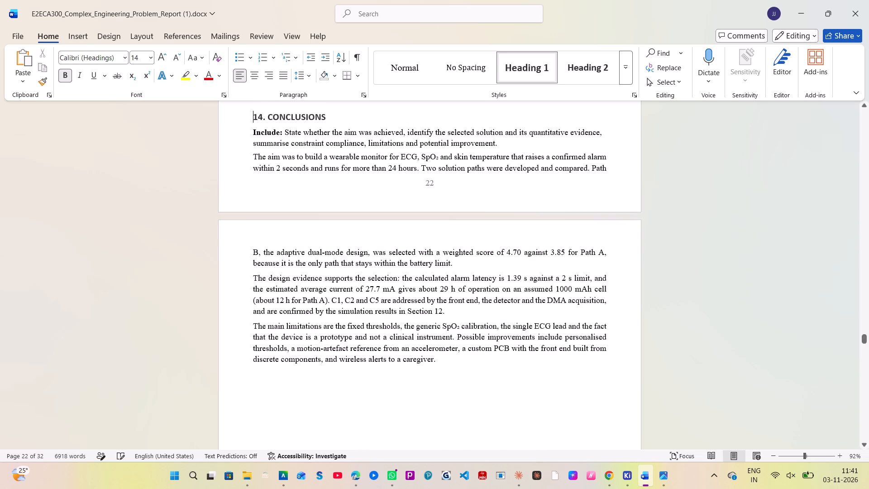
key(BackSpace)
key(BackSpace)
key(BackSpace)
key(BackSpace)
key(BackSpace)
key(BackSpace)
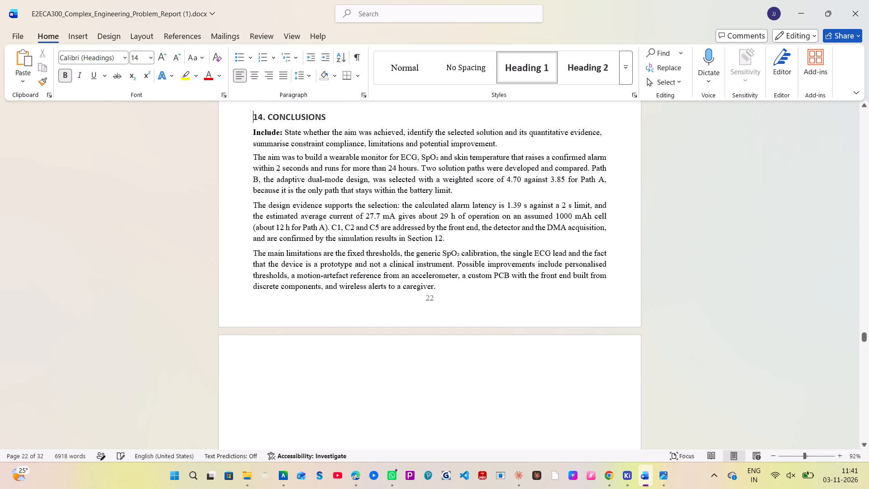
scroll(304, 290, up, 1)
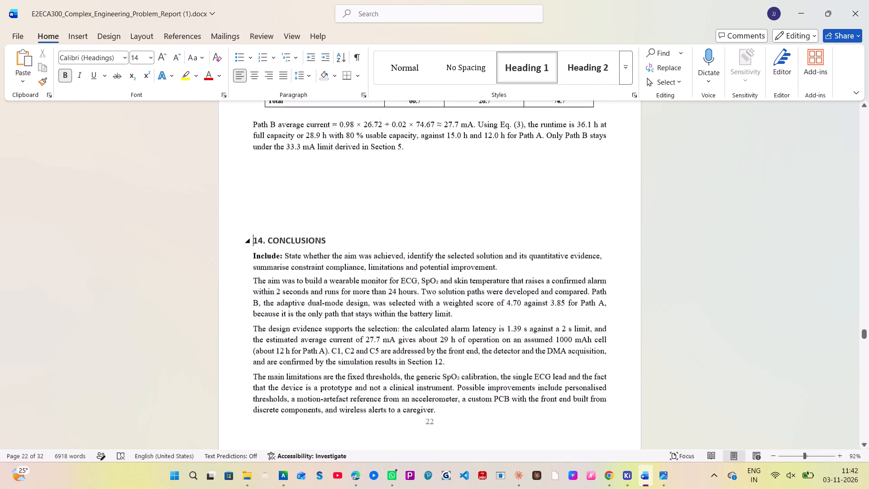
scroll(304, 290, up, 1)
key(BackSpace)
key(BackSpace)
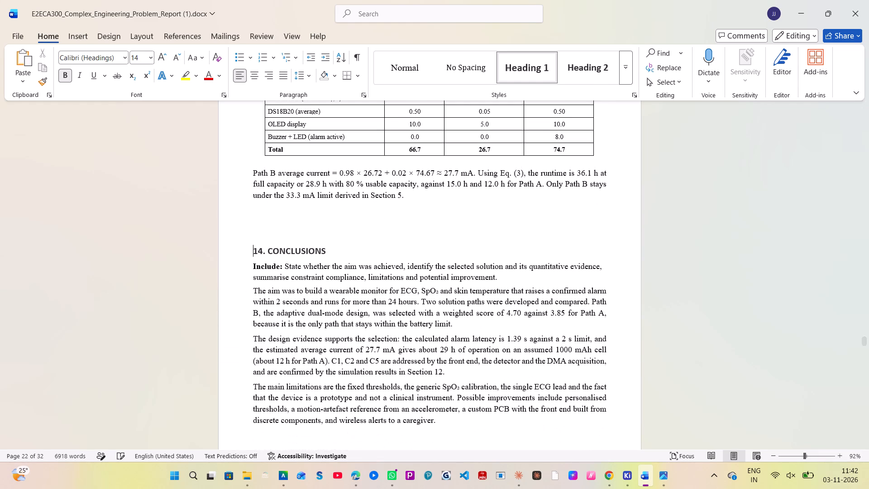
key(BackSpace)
Delete the whole Annexure A complete project code section, including its heading, instruction line and code listing.
scroll(304, 290, up, 2)
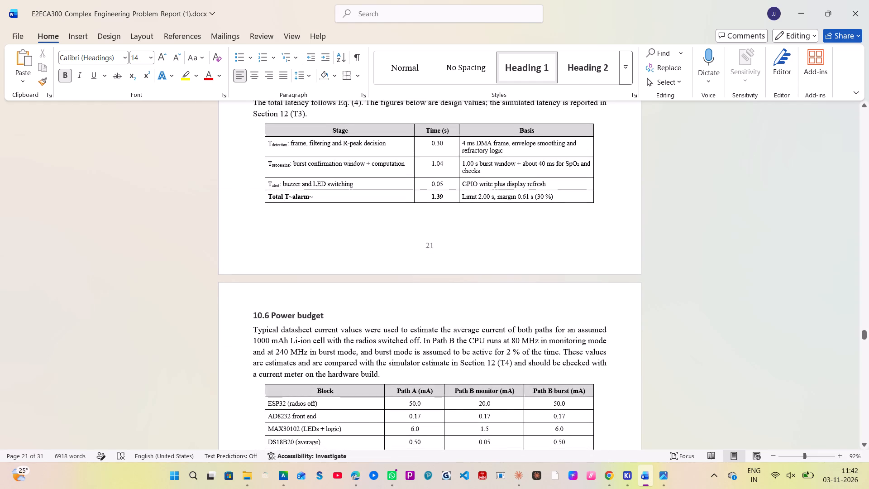
scroll(304, 290, down, 6)
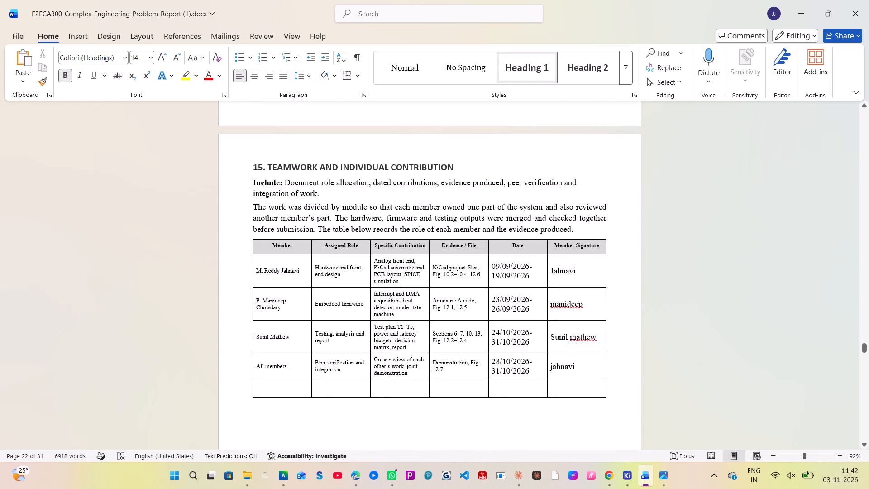
scroll(304, 290, down, 4)
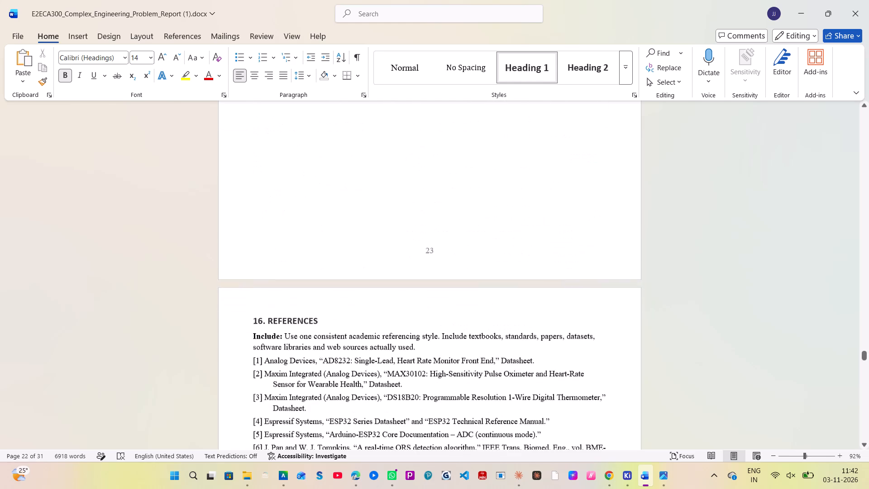
scroll(304, 290, down, 7)
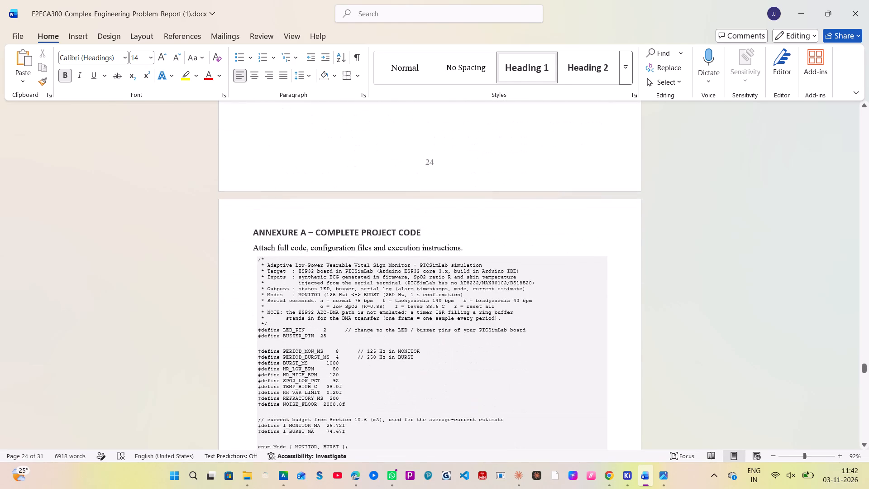
scroll(304, 290, down, 1)
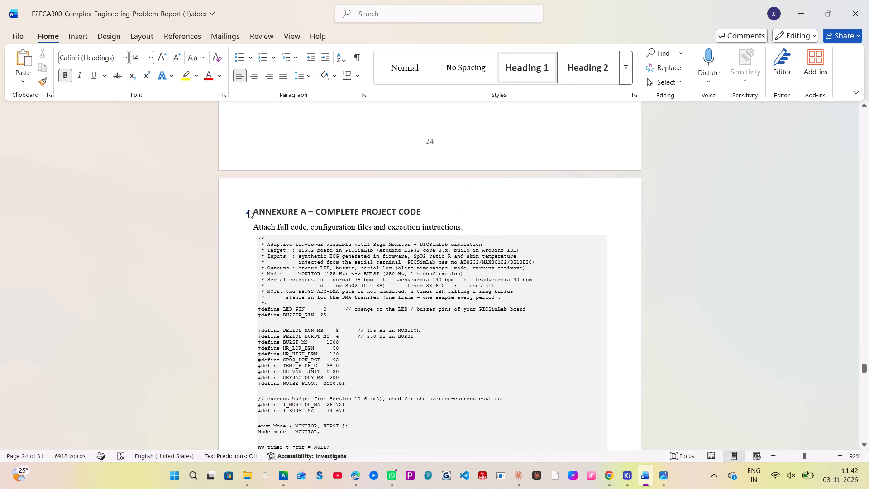
drag(253, 210, 326, 449)
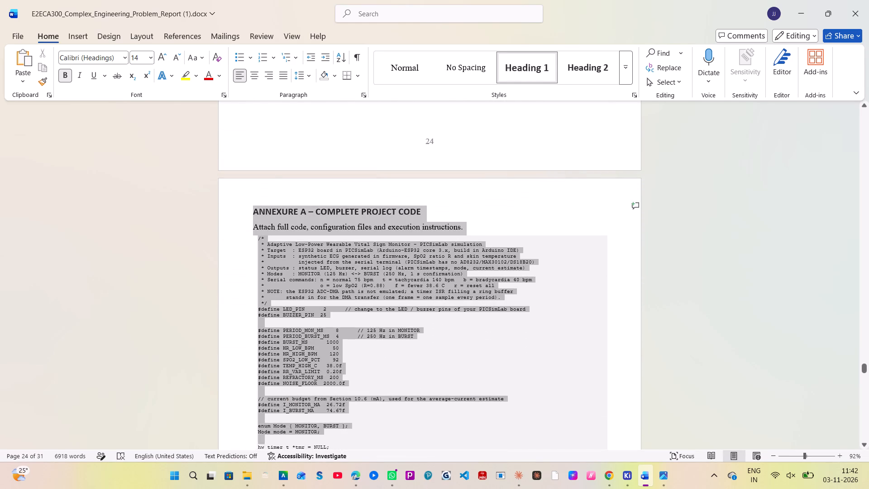
drag(326, 449, 320, 466)
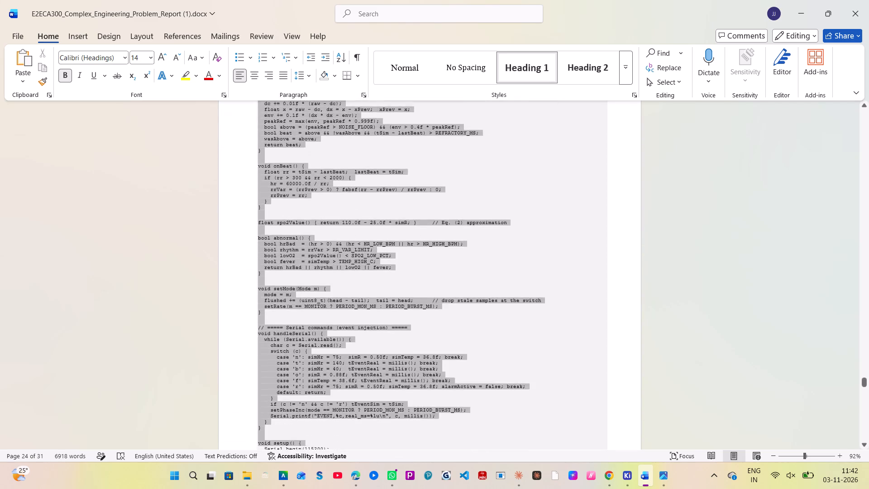
drag(320, 466, 320, 460)
key(BackSpace)
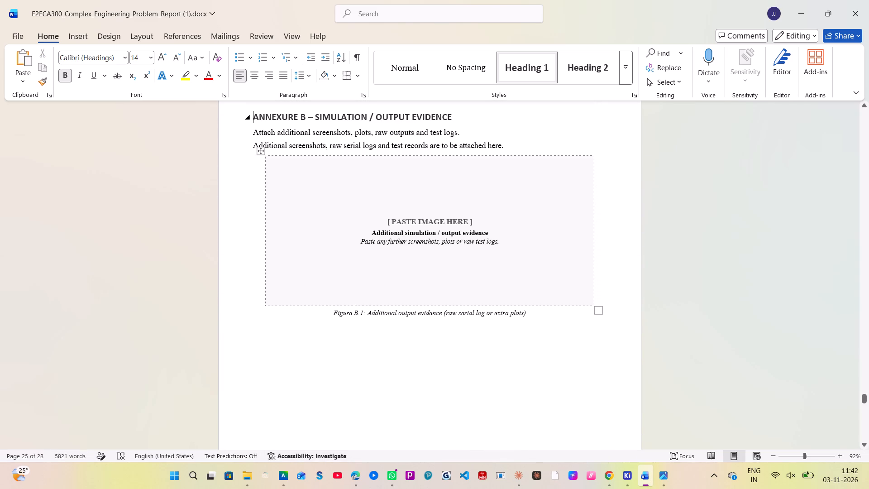
Delete the Annexure B simulation and output evidence section with its image placeholder and Figure B.1 caption.
drag(252, 119, 472, 376)
key(BackSpace)
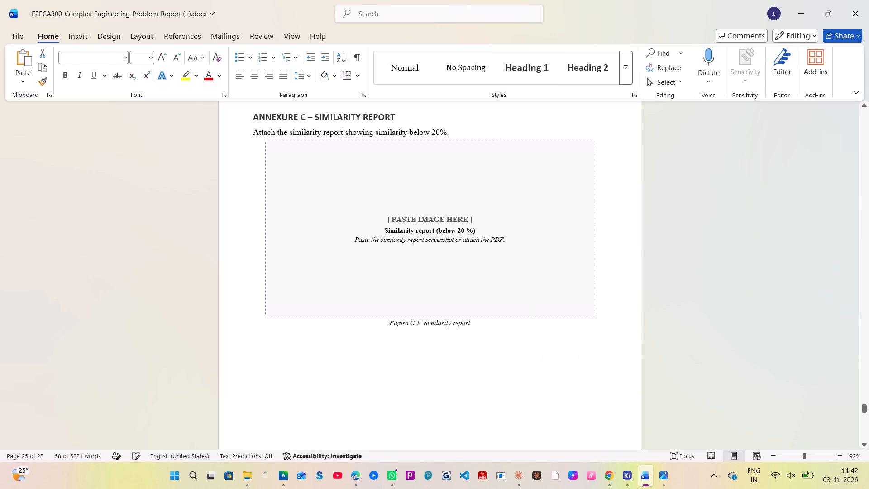
Delete the Annexure D team contribution log heading, instruction line, image placeholder and the first part of the Figure D.1 caption.
scroll(401, 363, down, 1)
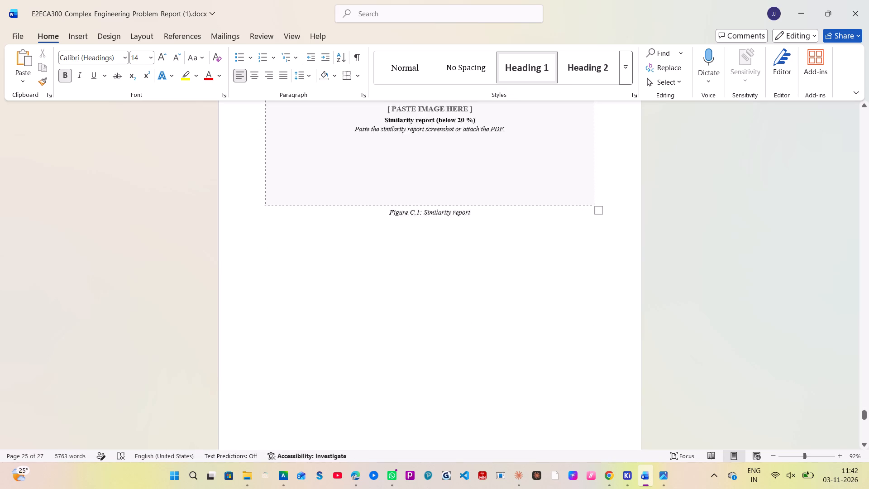
scroll(401, 363, down, 3)
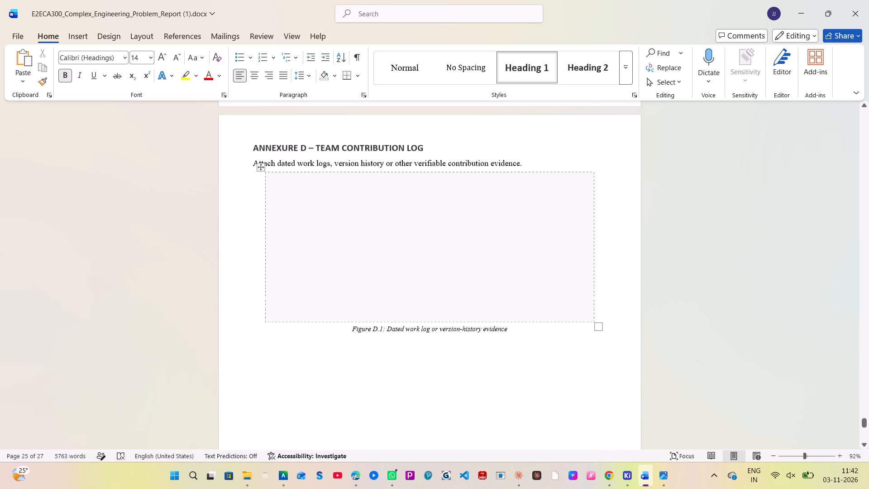
scroll(401, 363, down, 1)
scroll(401, 363, up, 1)
drag(254, 225, 434, 433)
key(Delete)
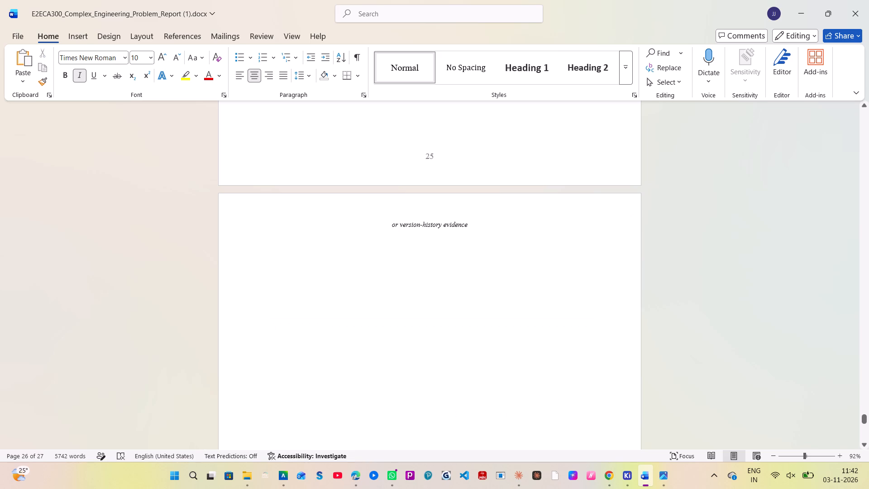
Clear the leftover caption text "or version-history evidence" from the former Annexure D page, and undo the last deletion.
scroll(399, 383, down, 5)
scroll(399, 383, up, 2)
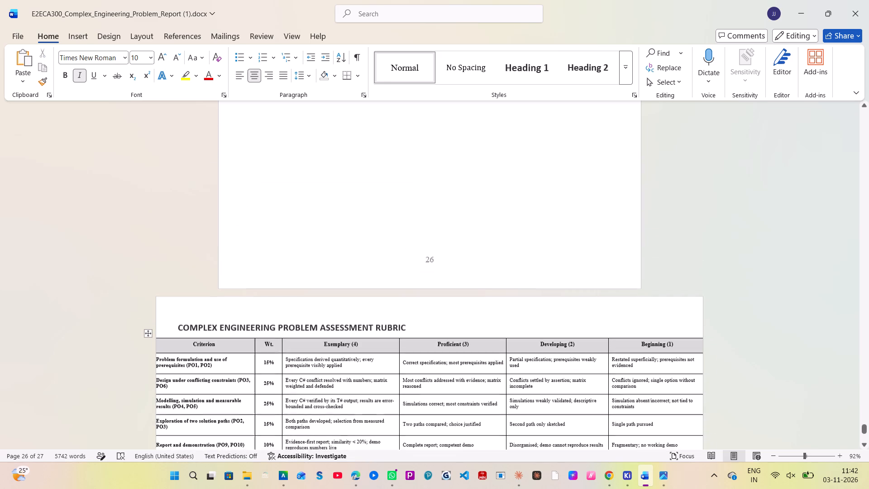
click(380, 240)
scroll(380, 240, up, 6)
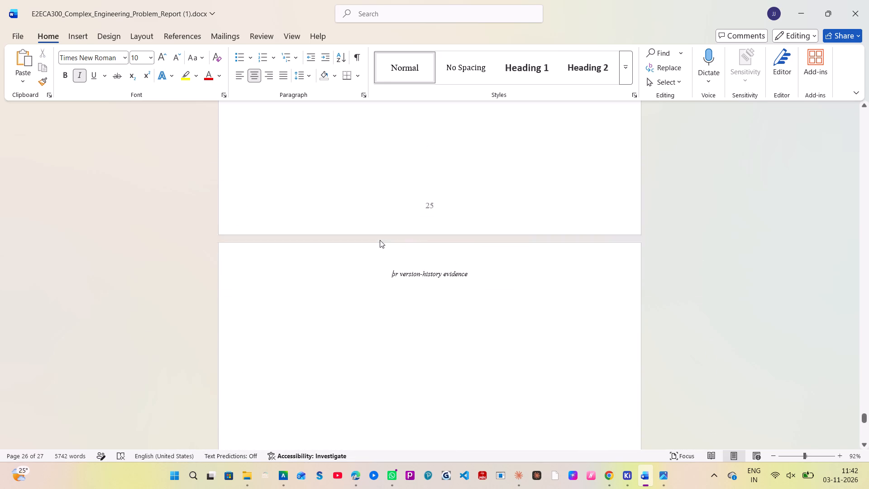
click(352, 307)
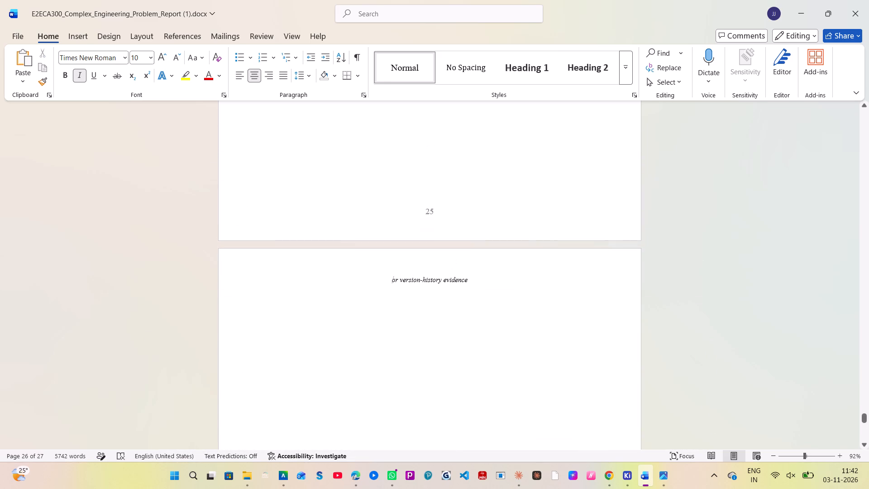
key(Delete)
key(Delete)
key(Delete)
key(Delete)
key(Delete)
key(Delete)
key(Delete)
key(Delete)
key(Delete)
key(Delete)
key(Delete)
key(Delete)
key(Delete)
key(Delete)
key(Delete)
key(Delete)
key(Delete)
key(Delete)
key(Delete)
key(Delete)
key(Delete)
key(Delete)
key(ctrl+z)
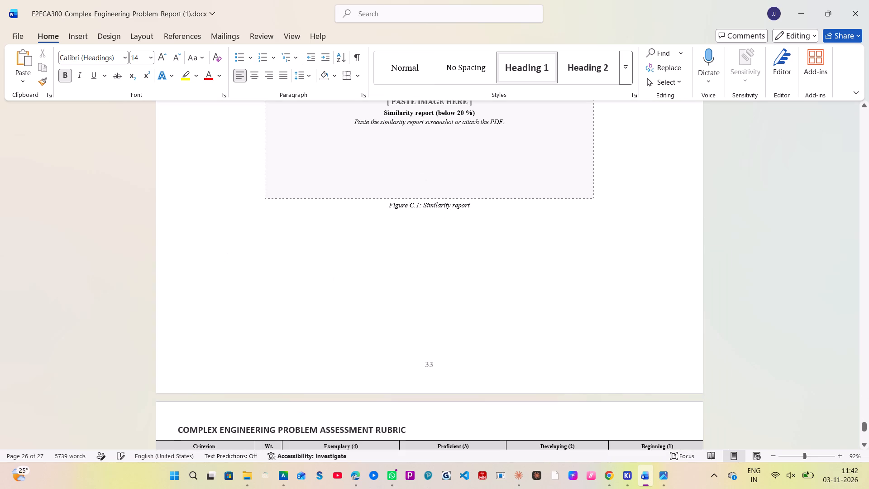
Review the remaining document from the assessment rubric tables back through Annexure C, the references, Sections 15 and 14, and Section 10.
scroll(331, 280, down, 4)
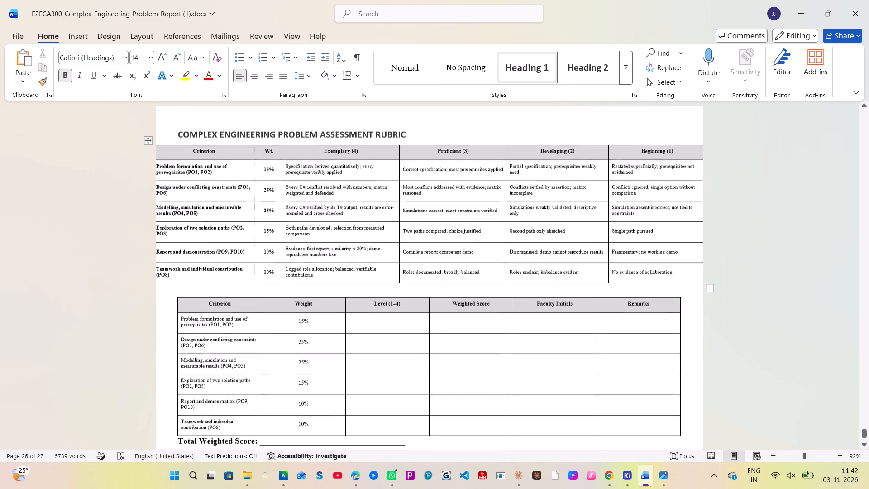
scroll(331, 280, down, 1)
scroll(251, 169, right, 1)
scroll(336, 269, down, 2)
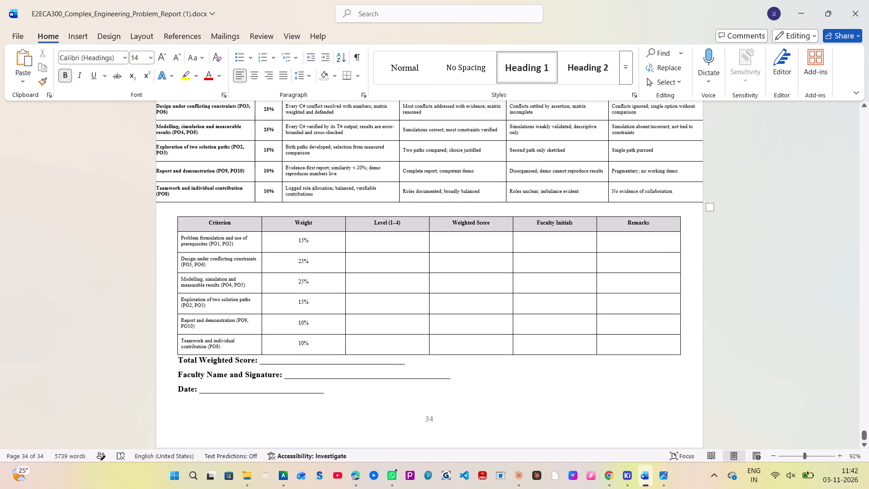
scroll(336, 269, down, 1)
scroll(336, 269, up, 6)
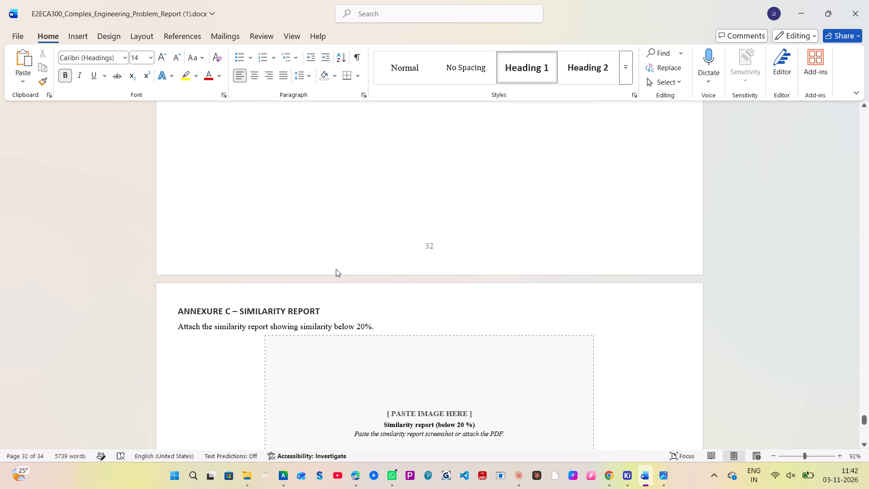
scroll(336, 269, up, 3)
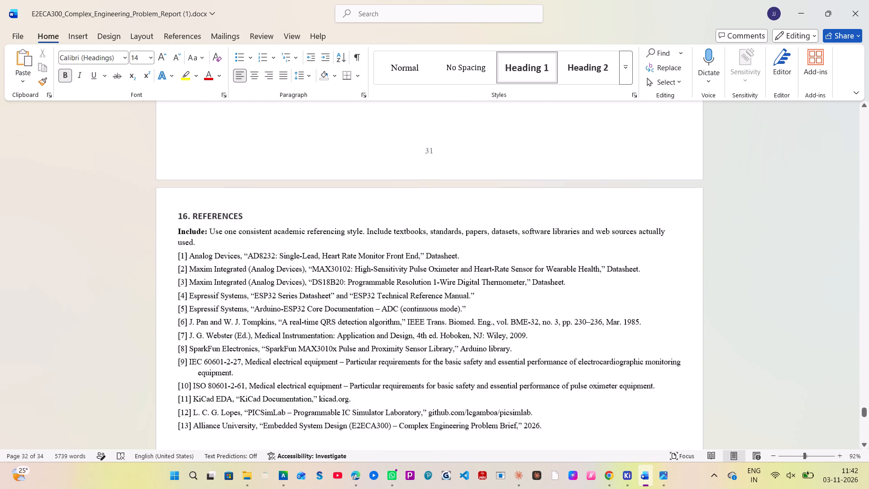
scroll(336, 269, up, 4)
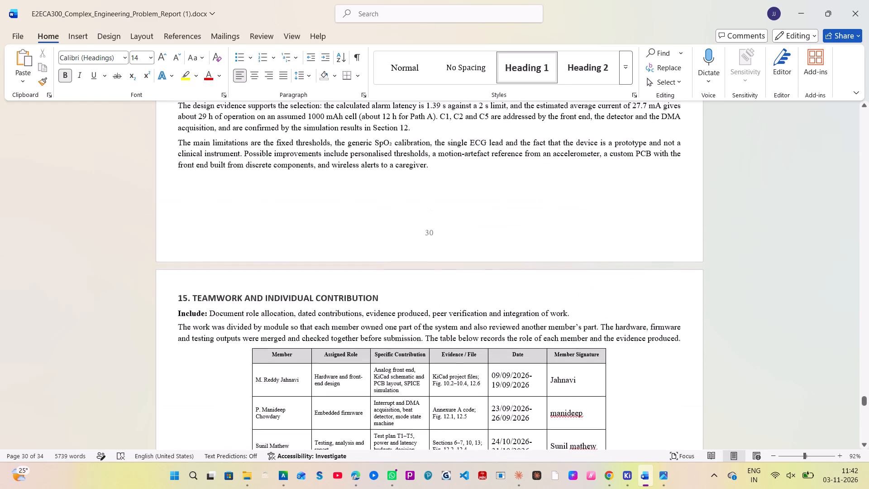
scroll(336, 269, up, 7)
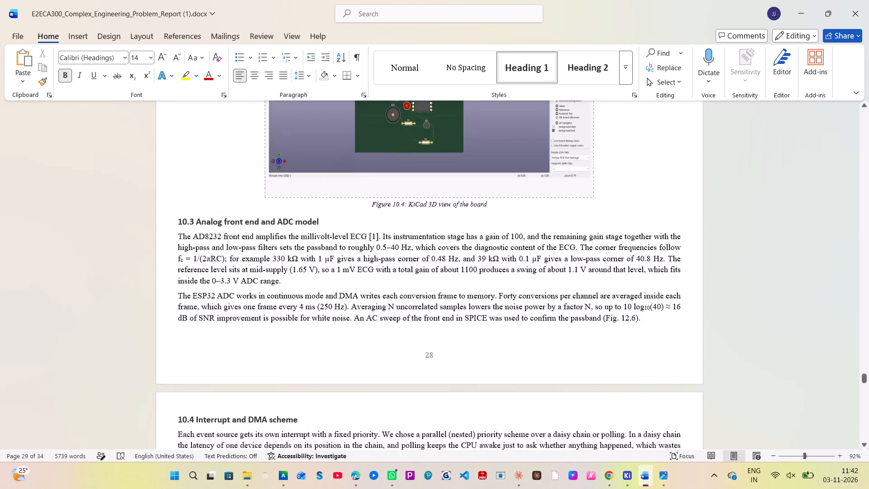
scroll(336, 269, up, 1)
Delete the Annexure C similarity report section with its heading, instruction line, image placeholder and Figure C.1 caption.
scroll(336, 269, down, 13)
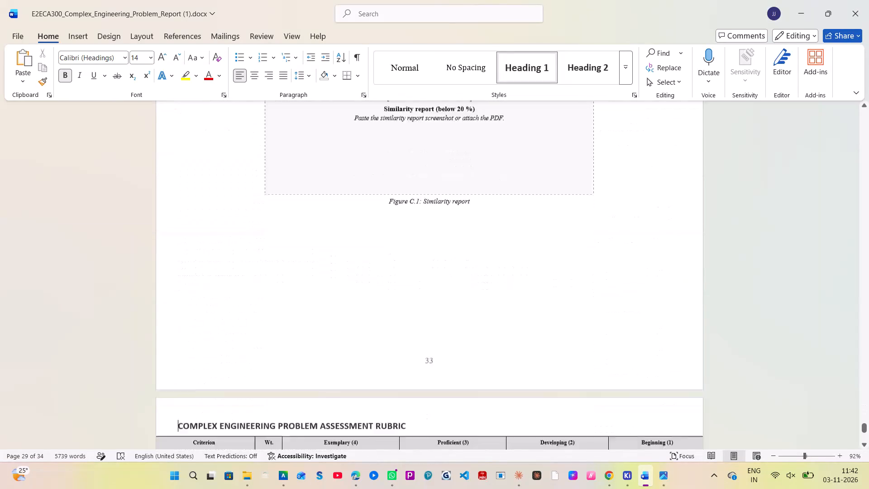
scroll(336, 269, down, 2)
scroll(336, 269, up, 2)
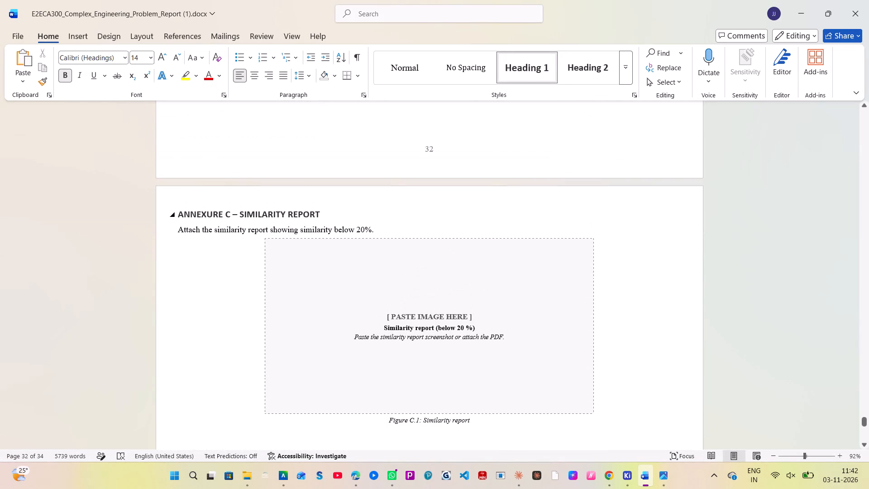
drag(180, 211, 458, 441)
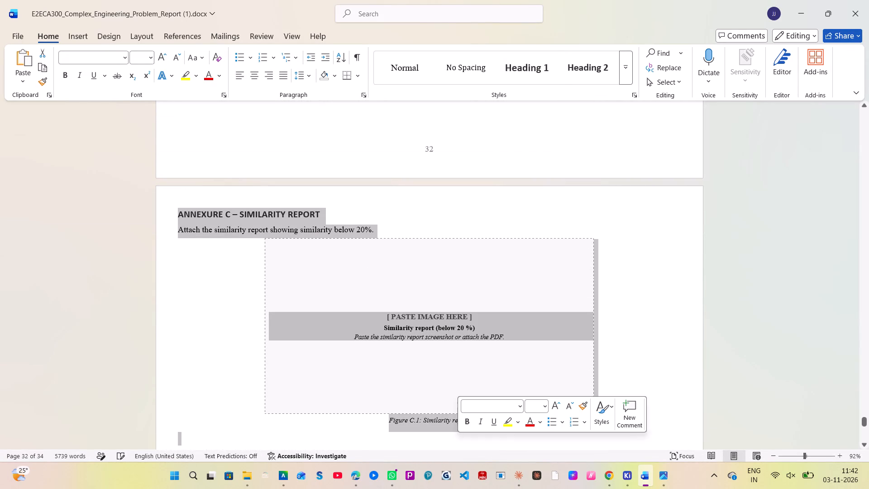
key(Delete)
Review the remaining report backwards from the references through the conclusions and power budget table to the Section 7 constraint compliance table.
scroll(382, 353, up, 4)
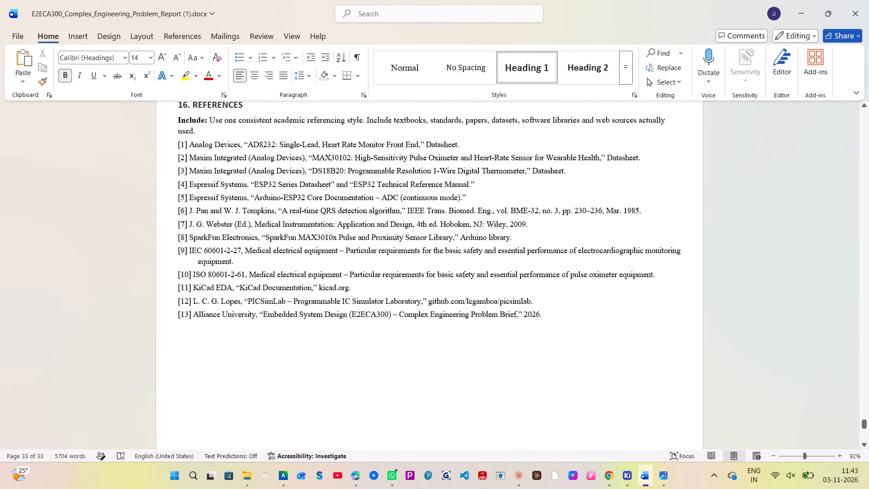
scroll(382, 353, up, 10)
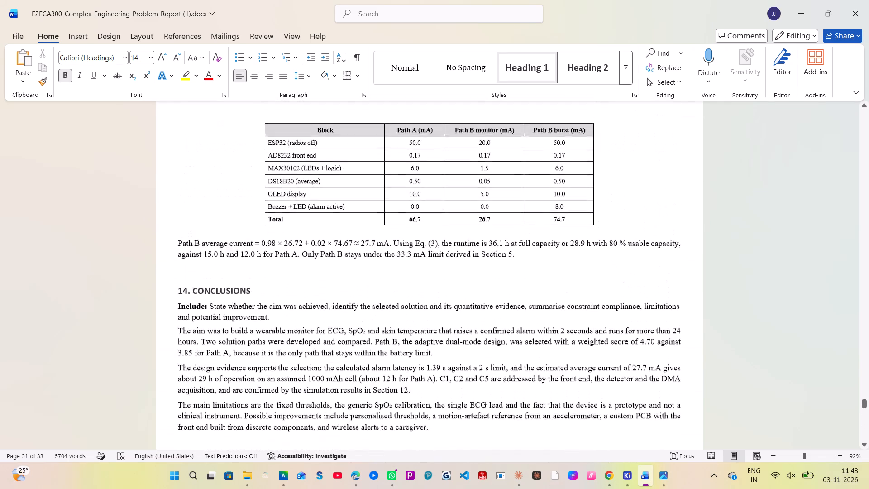
scroll(382, 353, up, 7)
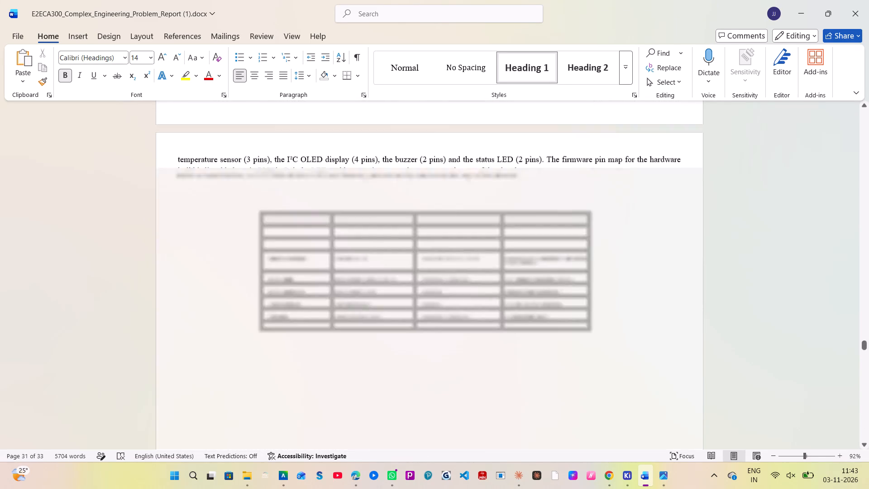
scroll(382, 353, up, 1)
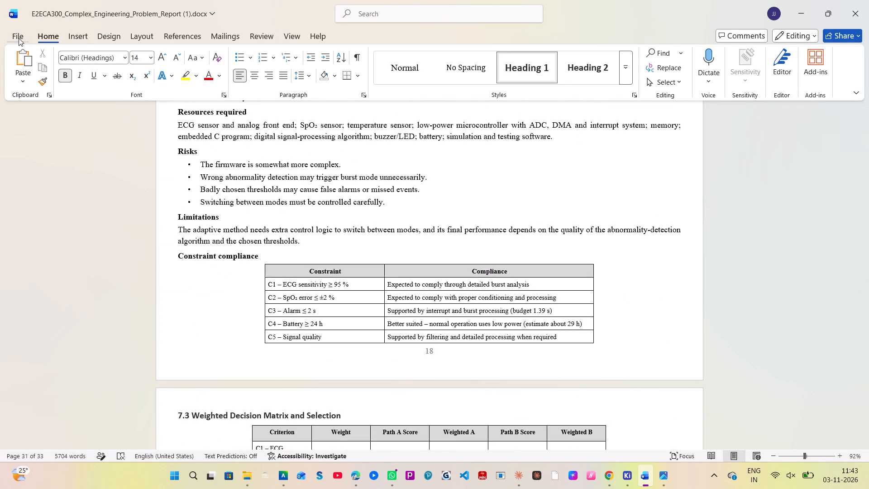
Start saving a copy of the report in the Downloads folder under the existing name "Embedded Complex problem .pdf".
click(19, 36)
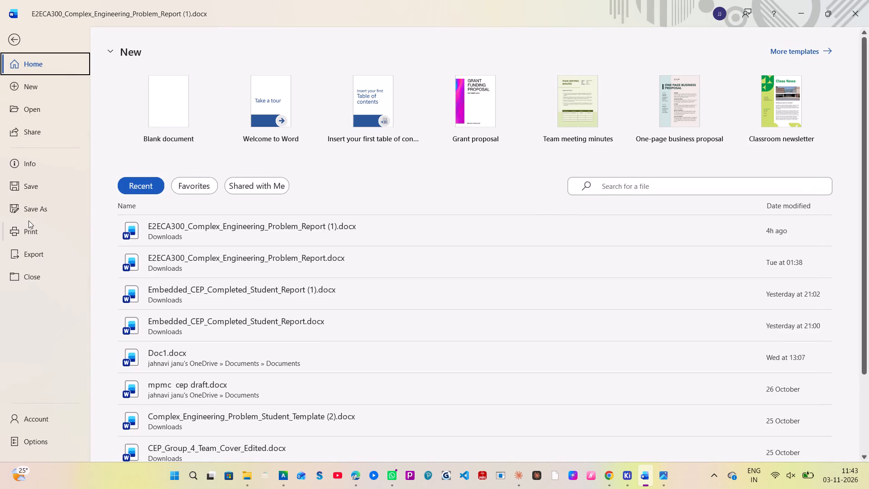
click(32, 209)
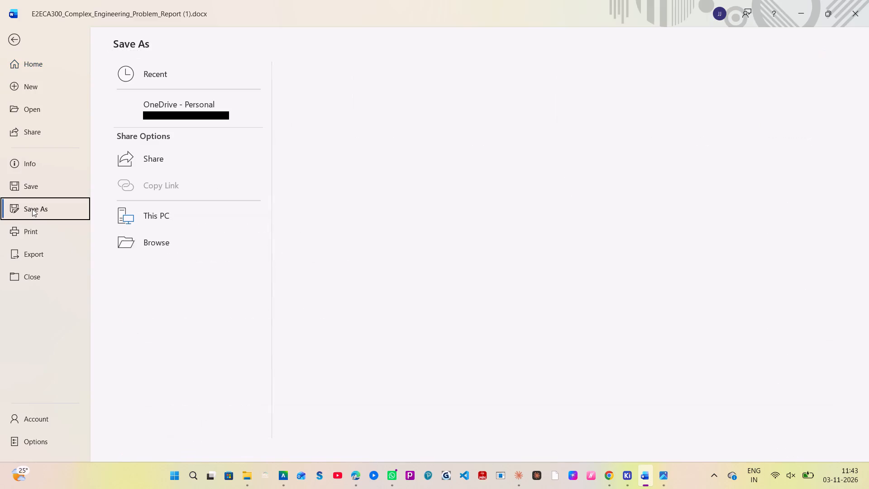
click(158, 271)
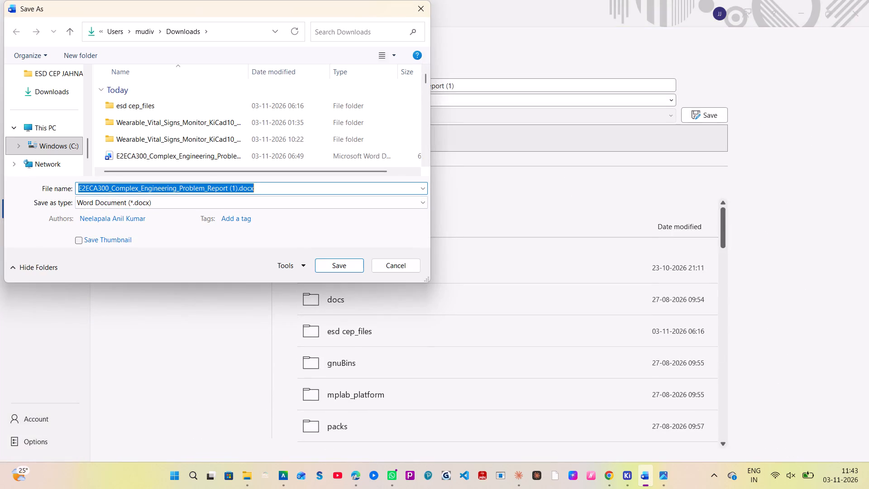
click(285, 187)
key(BackSpace)
key(BackSpace)
key(BackSpace)
key(BackSpace)
key(BackSpace)
key(BackSpace)
key(BackSpace)
key(BackSpace)
key(BackSpace)
key(BackSpace)
key(BackSpace)
key(BackSpace)
key(BackSpace)
key(BackSpace)
key(BackSpace)
key(BackSpace)
key(BackSpace)
key(BackSpace)
key(BackSpace)
key(BackSpace)
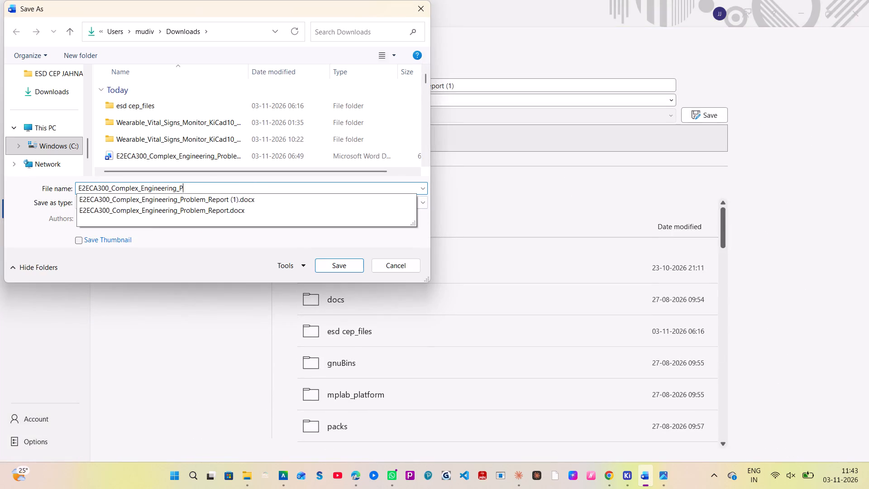
text(embedded complex problem)
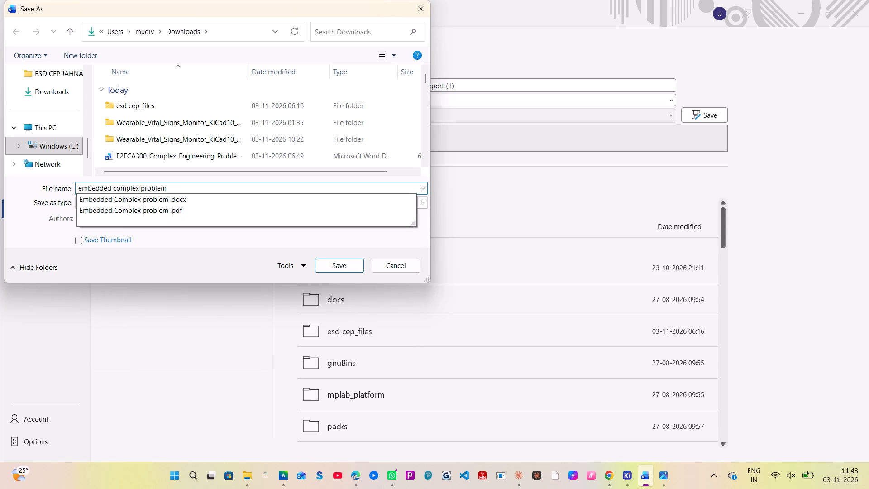
click(263, 216)
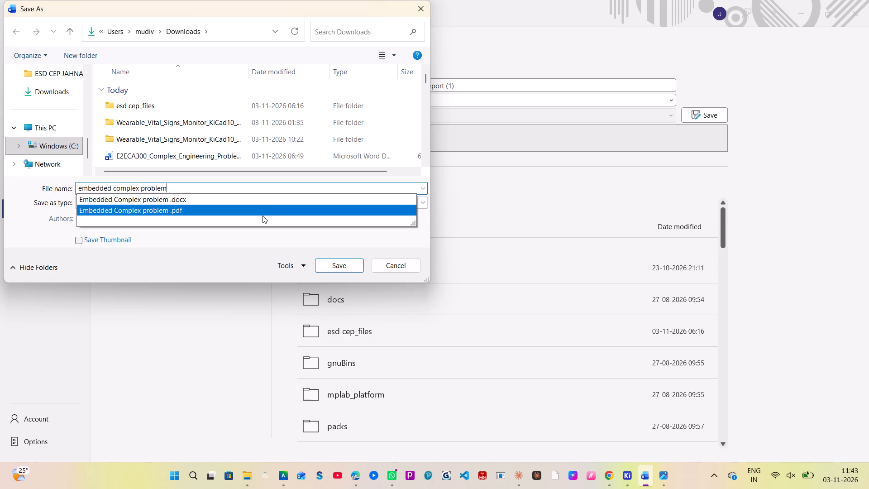
click(263, 216)
click(263, 216)
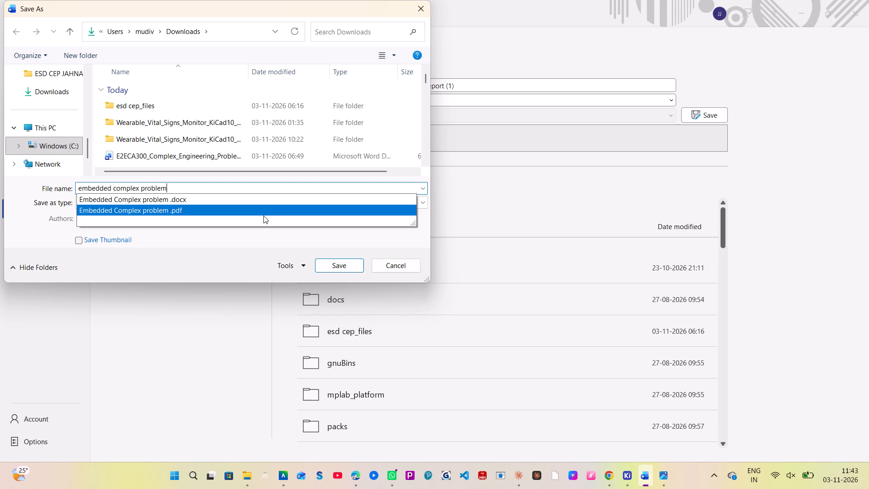
click(264, 207)
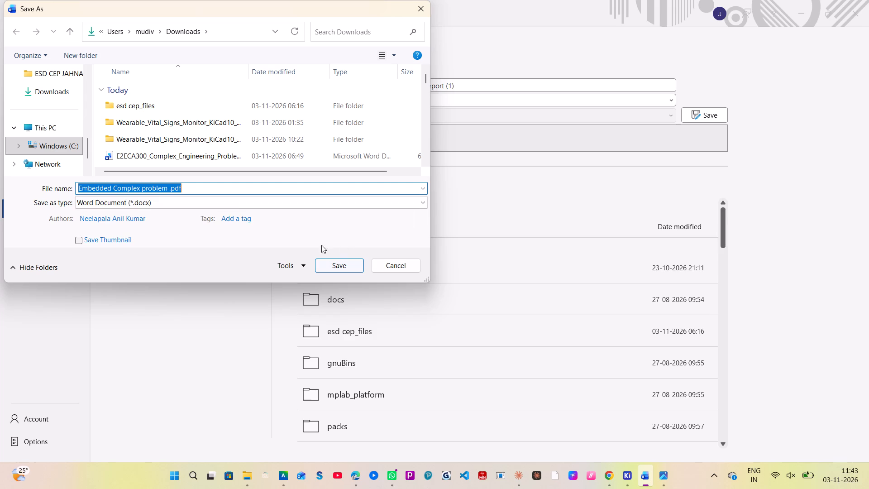
Set the file type to PDF and save the copy, replacing the existing file of the same name.
click(291, 203)
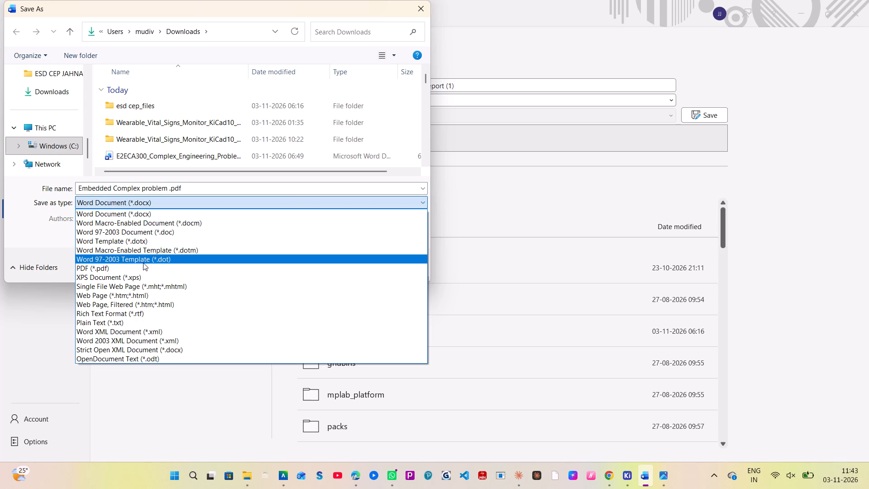
click(147, 268)
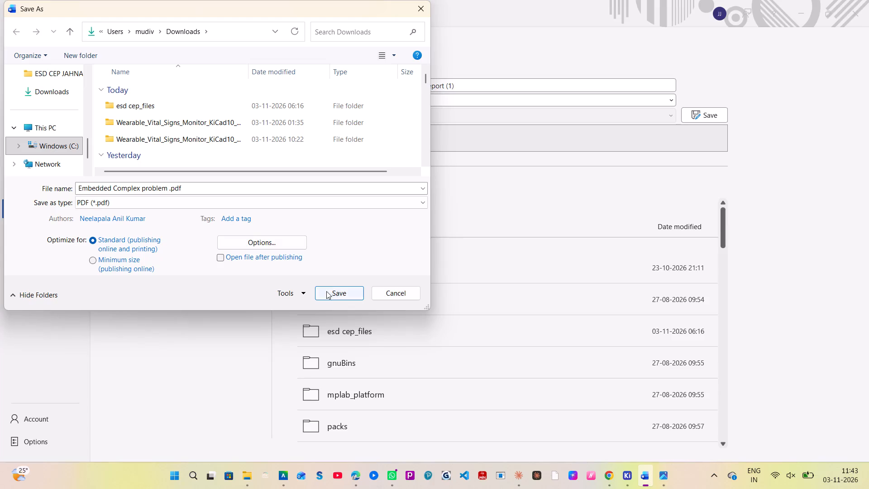
click(328, 292)
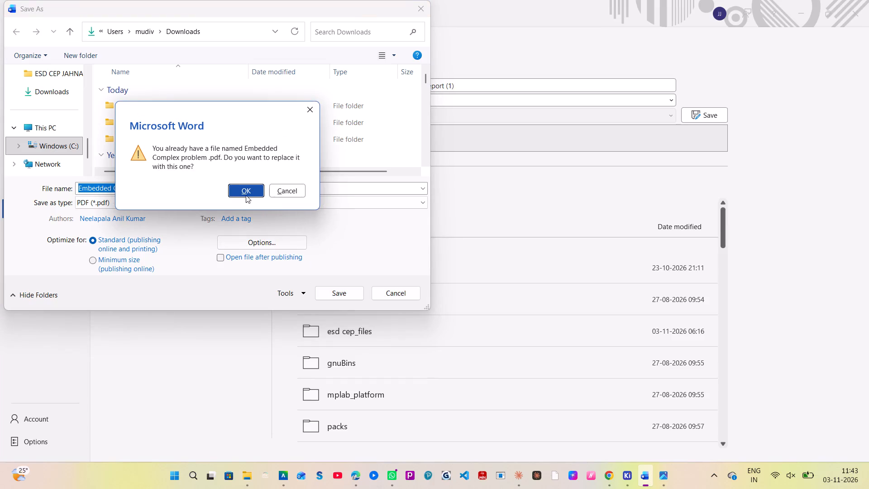
click(246, 196)
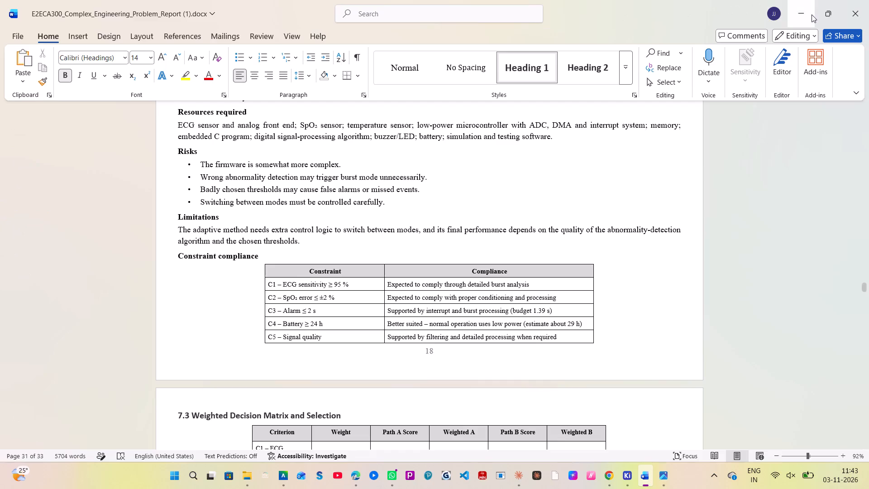
Minimise the report window.
click(800, 10)
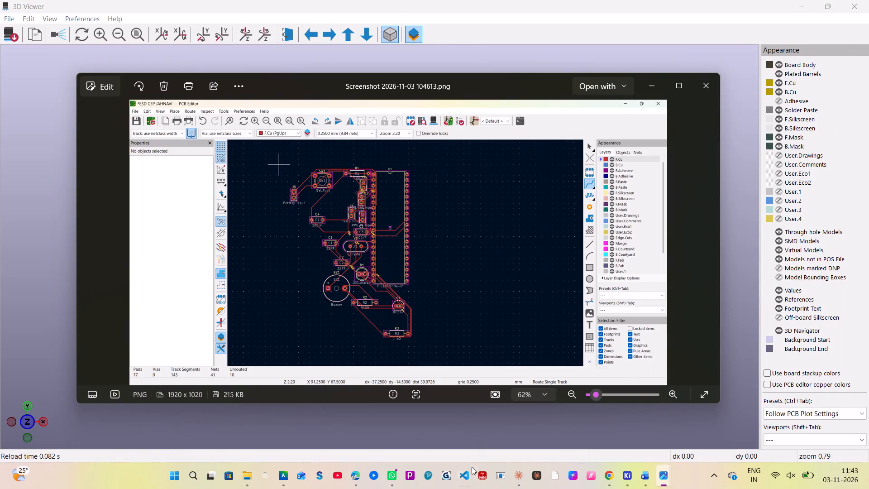
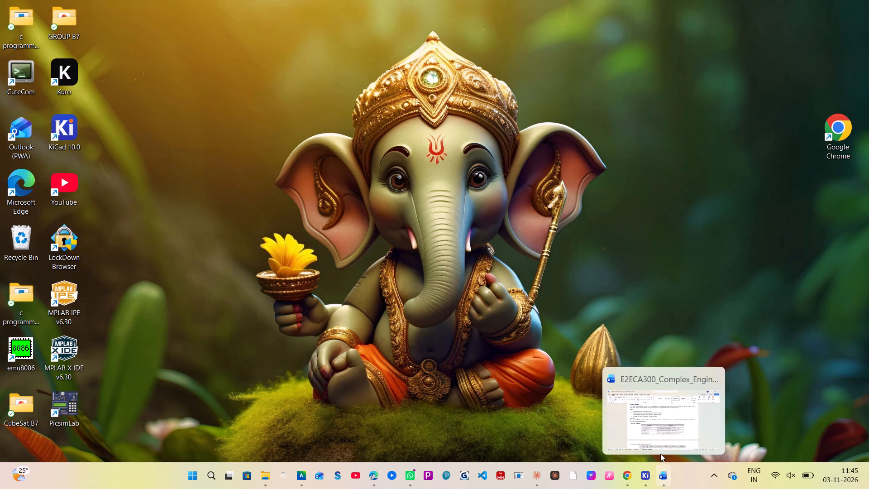
Reopen the report and review it from the Section 7 constraint compliance table to the KiCad schematic and PCB layout figures.
click(656, 435)
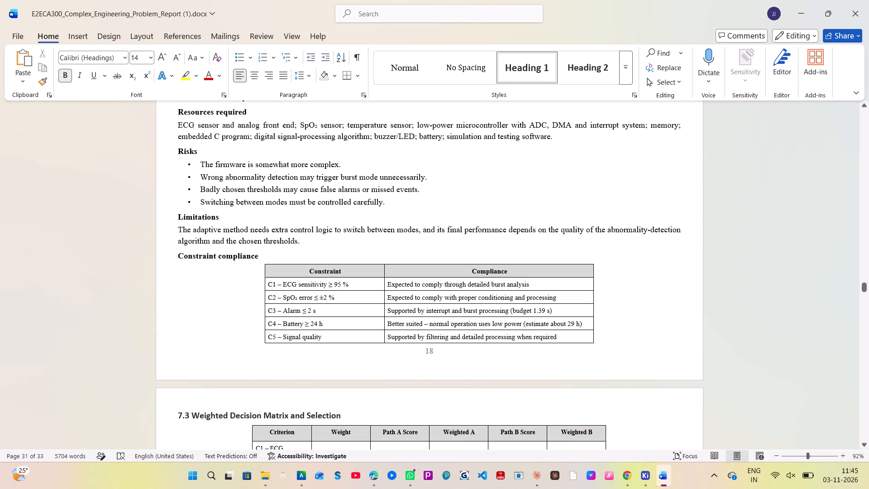
scroll(603, 398, down, 6)
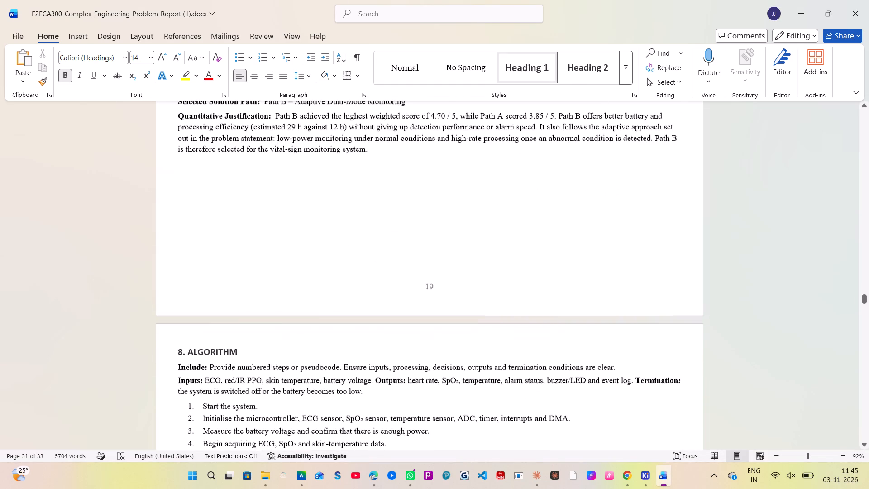
scroll(603, 398, down, 6)
scroll(603, 398, up, 2)
scroll(603, 398, down, 7)
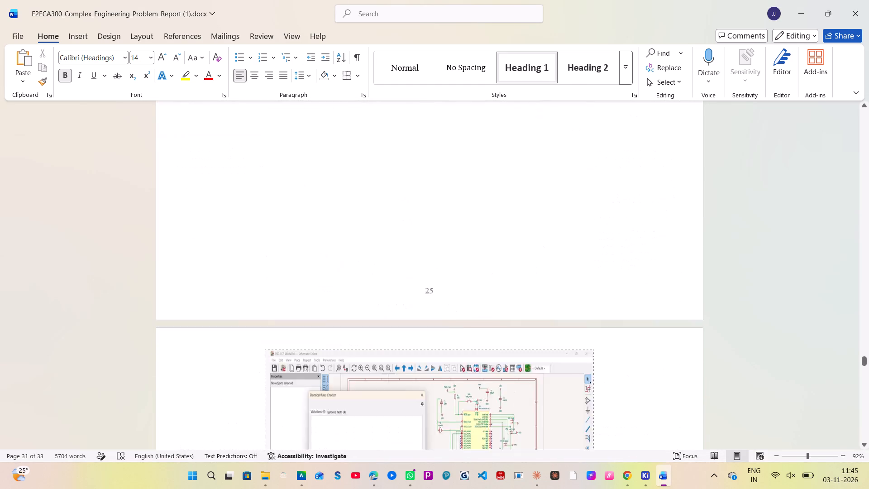
scroll(603, 398, down, 1)
scroll(603, 398, up, 1)
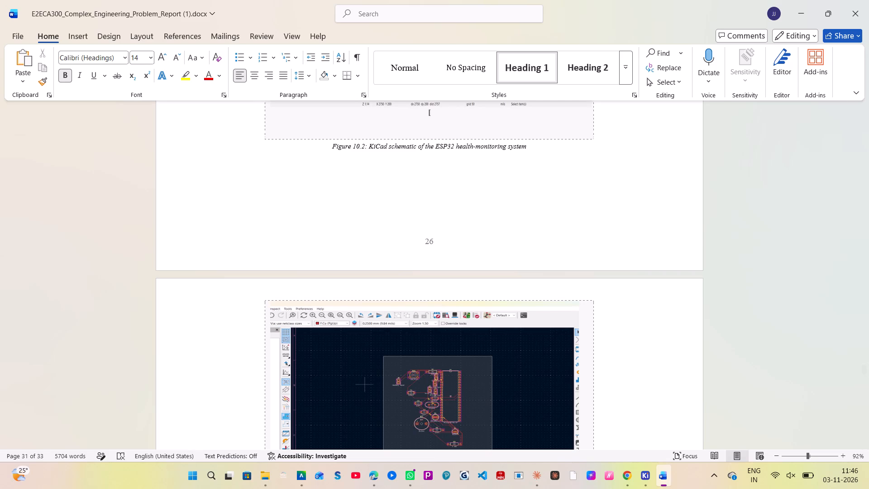
scroll(530, 357, down, 1)
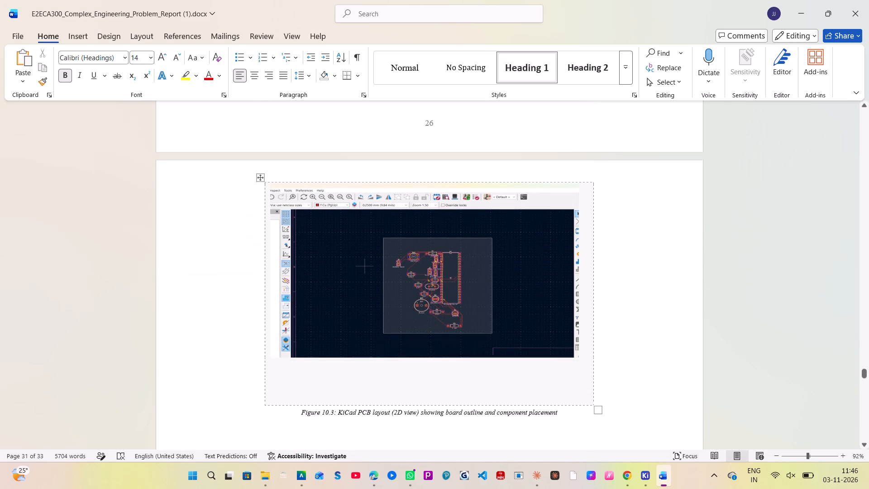
scroll(530, 357, down, 1)
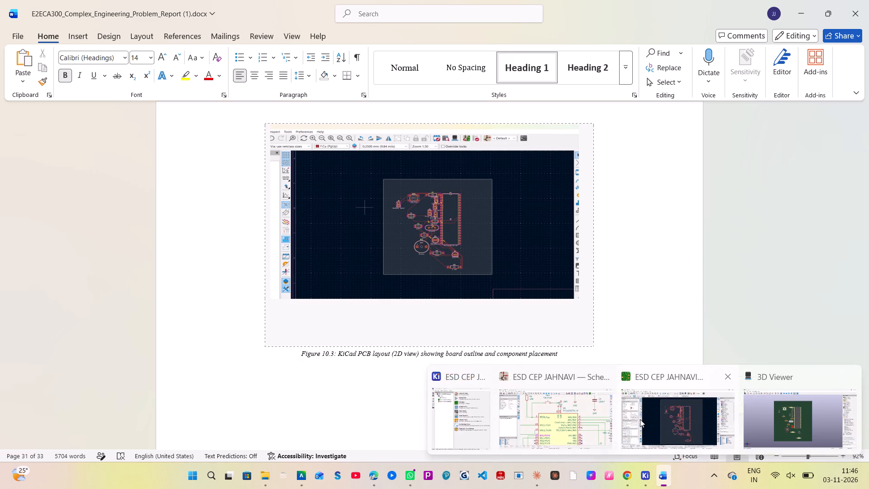
Switch to the ESD CEP JAHNAVI schematic in KiCad, close the Electrical Rules Checker and clear the symbol selection.
click(537, 410)
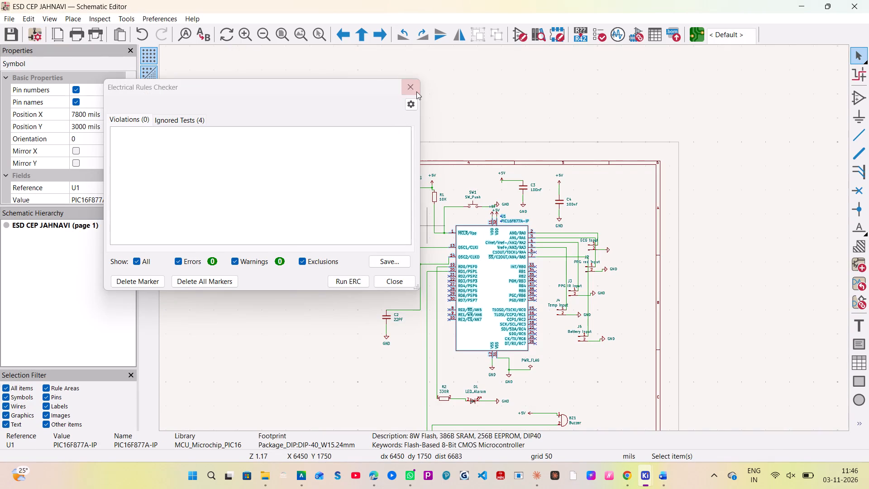
click(412, 86)
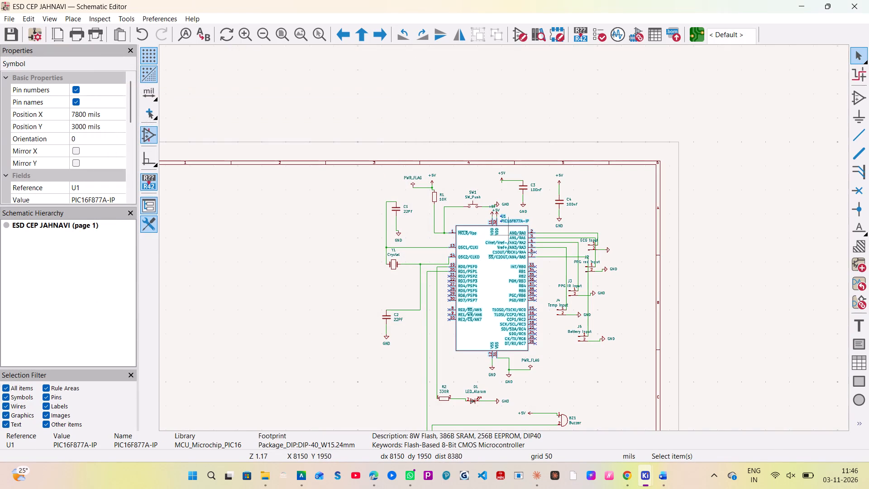
click(322, 268)
Examine the complete PIC16F877A circuit in the schematic, including its sensor inputs, crystal, alarm LED and buzzer.
scroll(369, 273, down, 1)
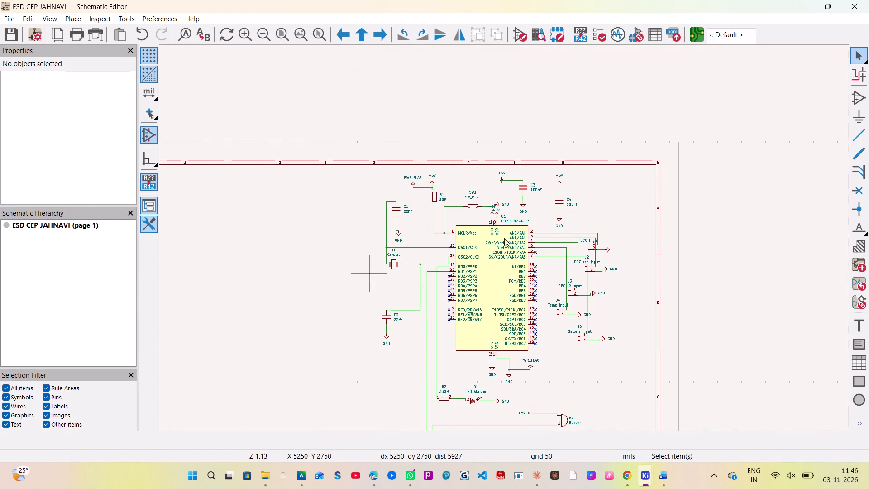
scroll(504, 238, down, 1)
scroll(475, 232, left, 1)
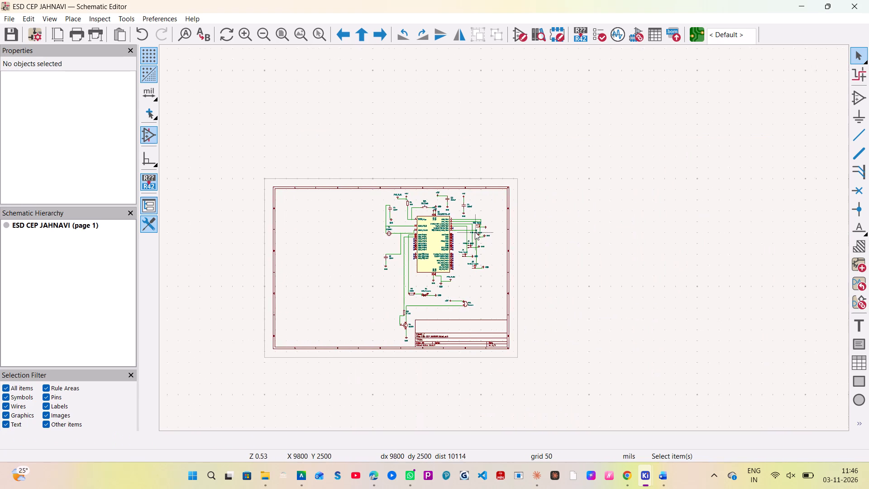
scroll(475, 232, left, 1)
ctrl+scroll(335, 272, up, 2)
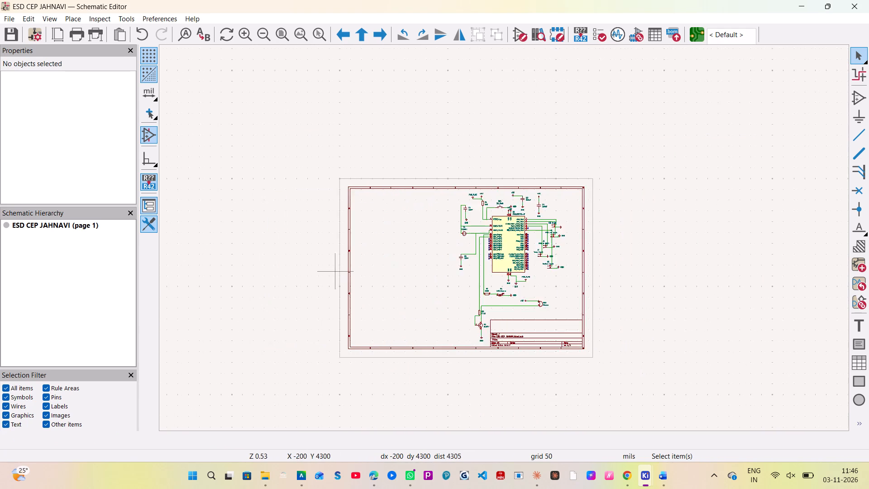
ctrl+scroll(335, 272, up, 3)
scroll(713, 294, left, 1)
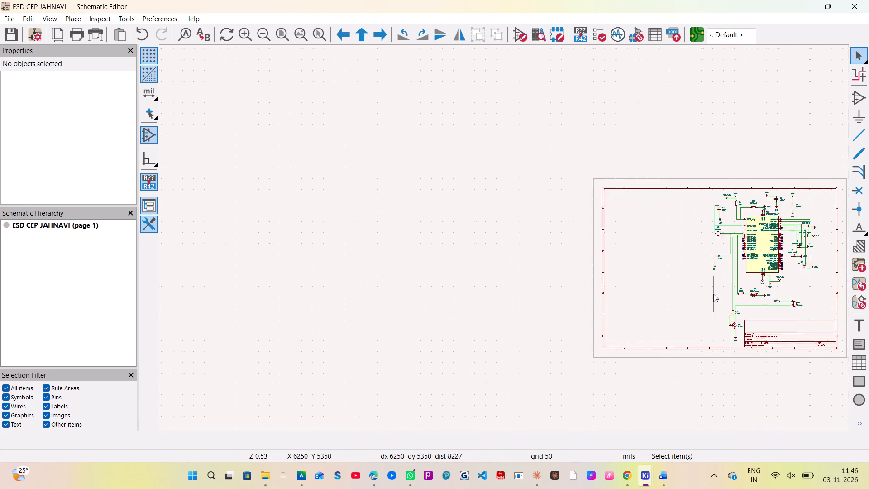
scroll(713, 294, left, 1)
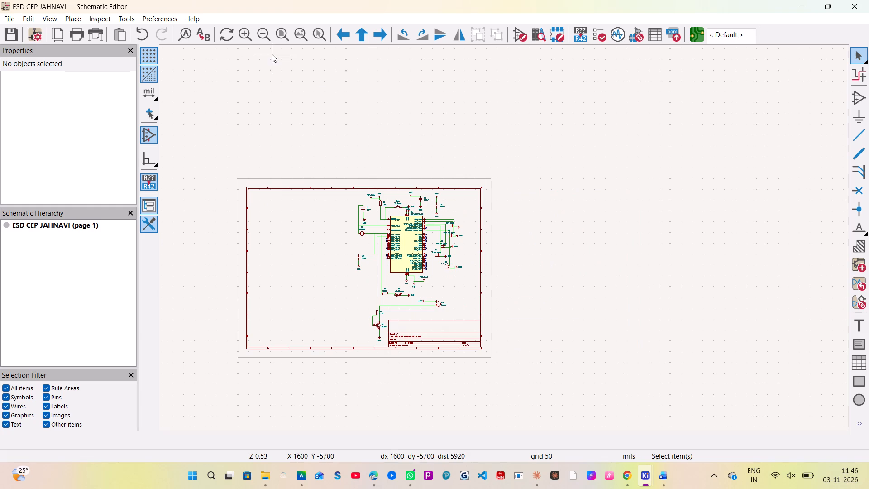
double_click(246, 34)
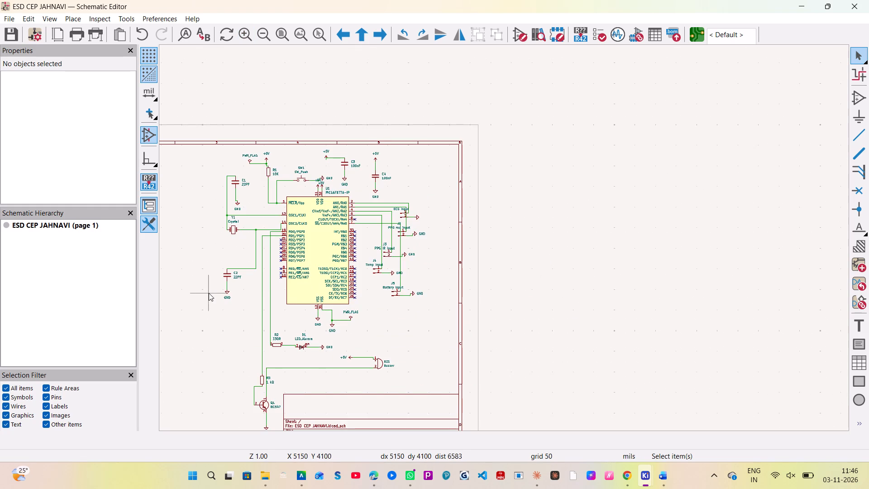
scroll(209, 293, right, 1)
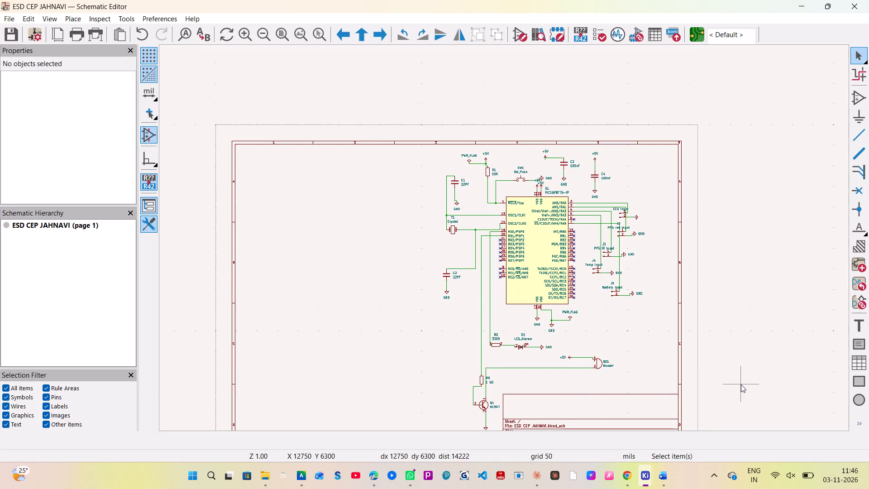
Switch back to the E2ECA300 report in Word.
drag(782, 413, 671, 478)
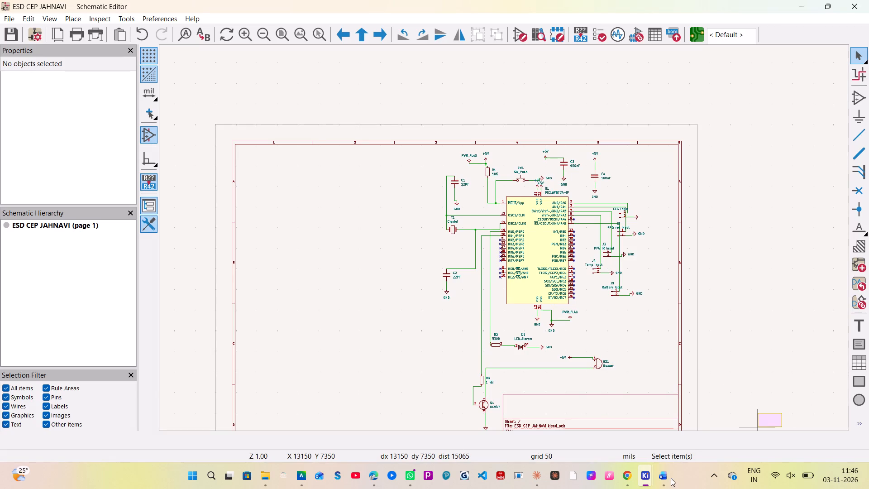
drag(671, 478, 665, 476)
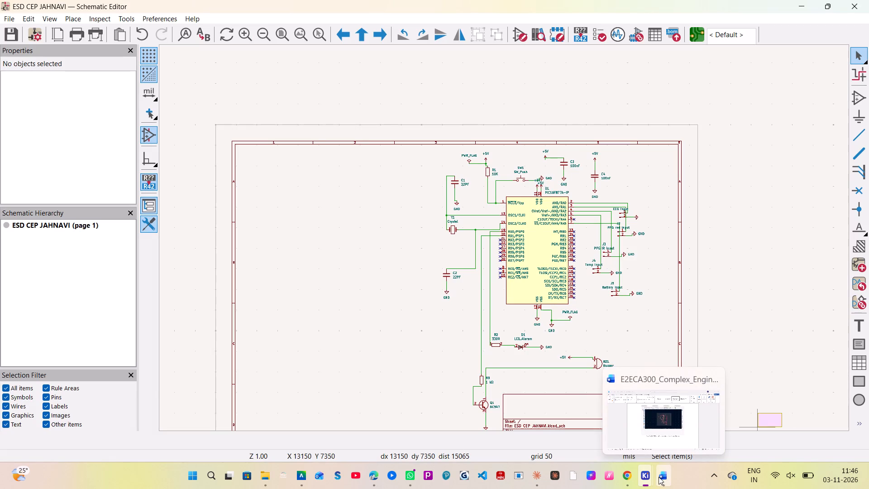
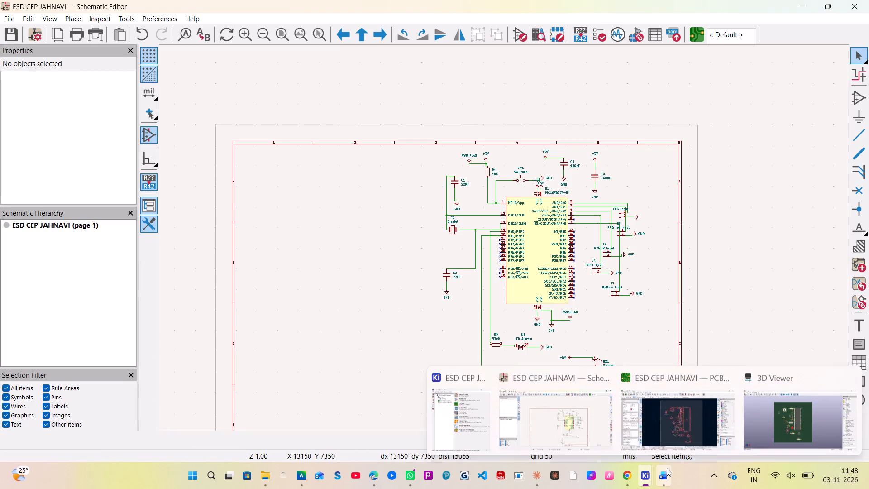
Switch to the E2ECA300 report in Word and review Section 10 from the KiCad PCB layout figure back to the system block diagram.
click(648, 427)
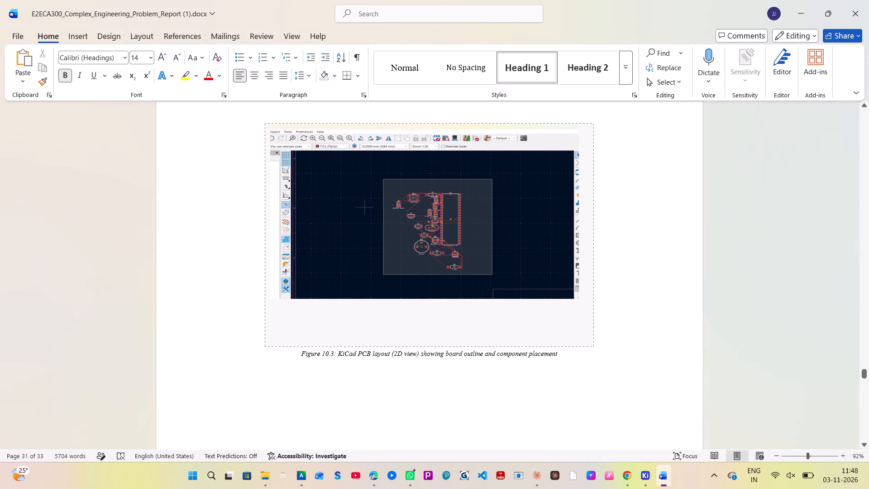
scroll(588, 363, up, 4)
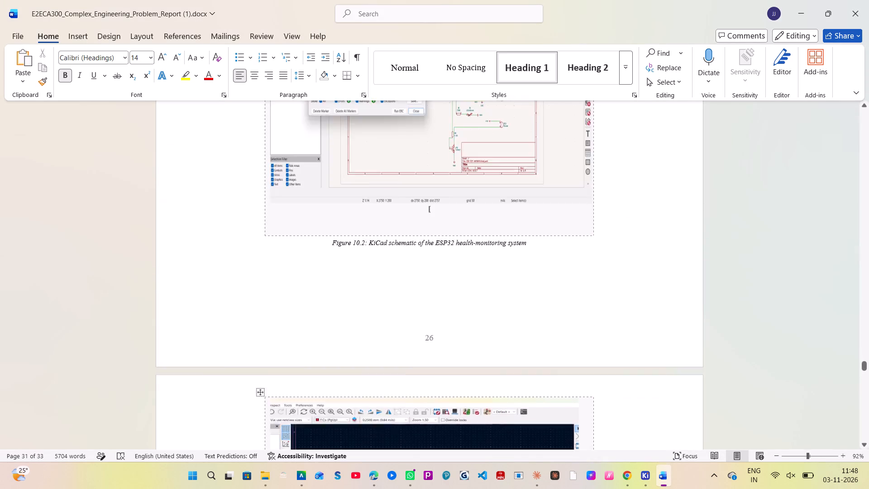
scroll(588, 363, up, 9)
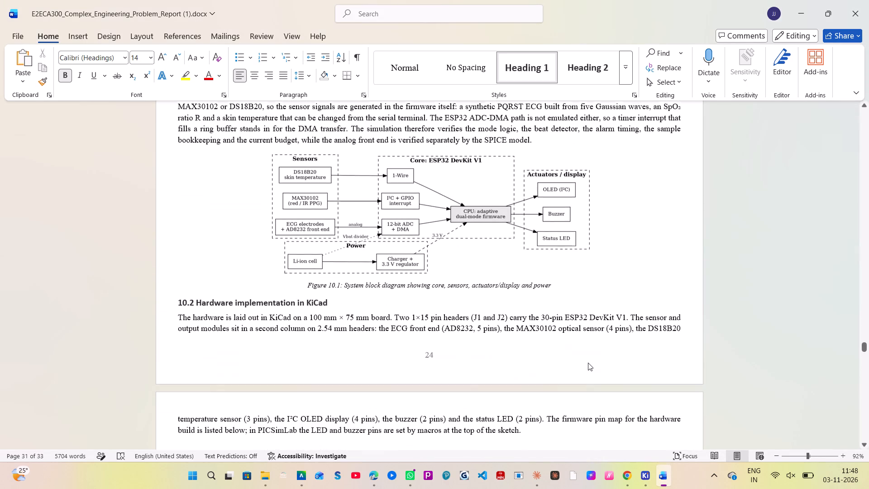
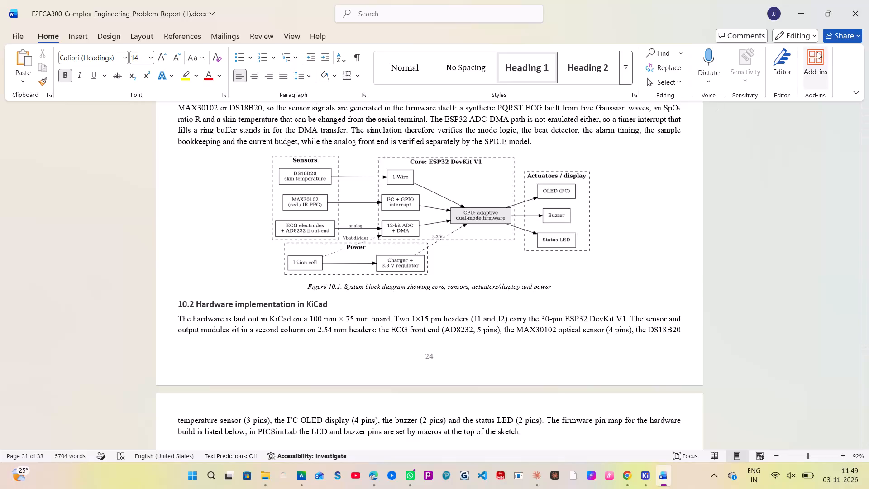
Switch to Edge and sign in to the Alliance University Blackboard site.
click(801, 8)
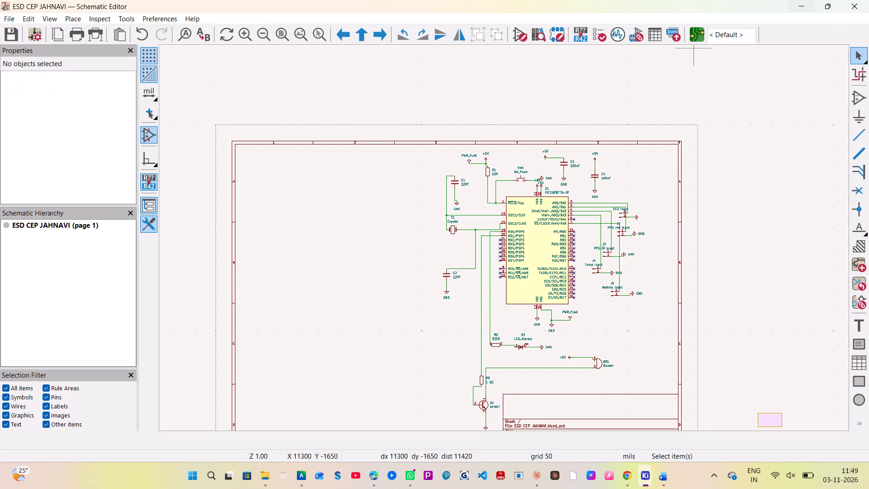
click(797, 2)
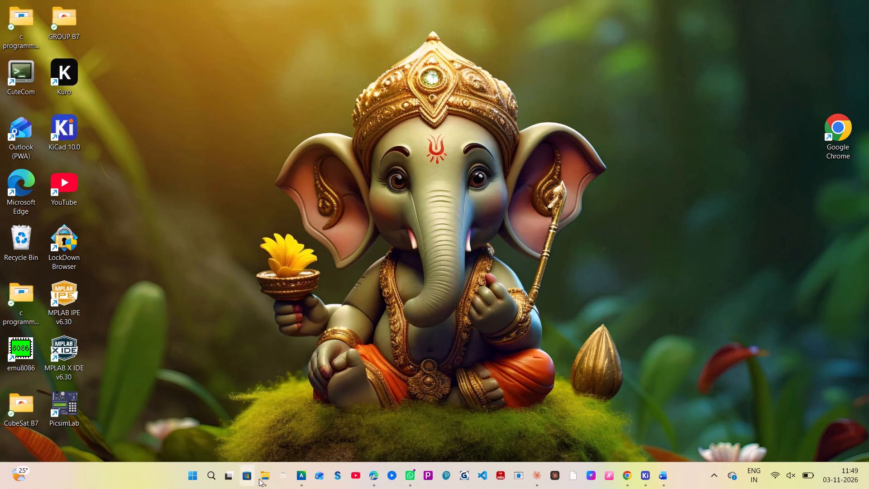
click(304, 411)
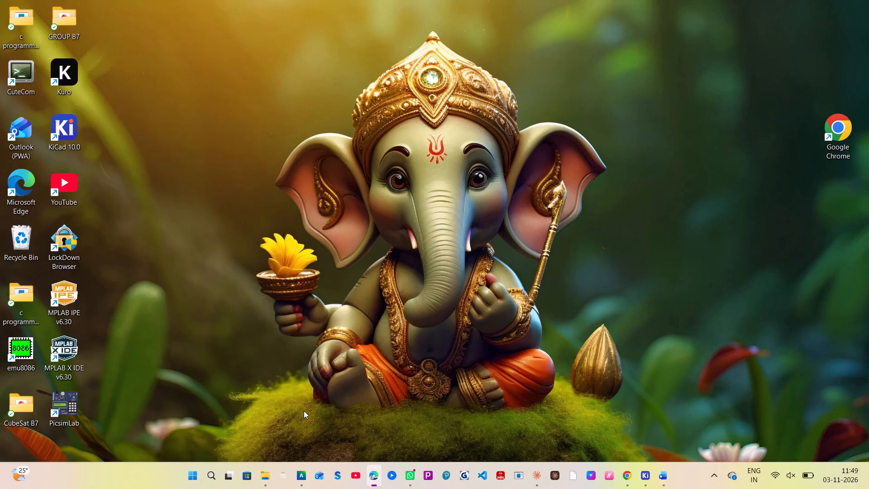
click(244, 10)
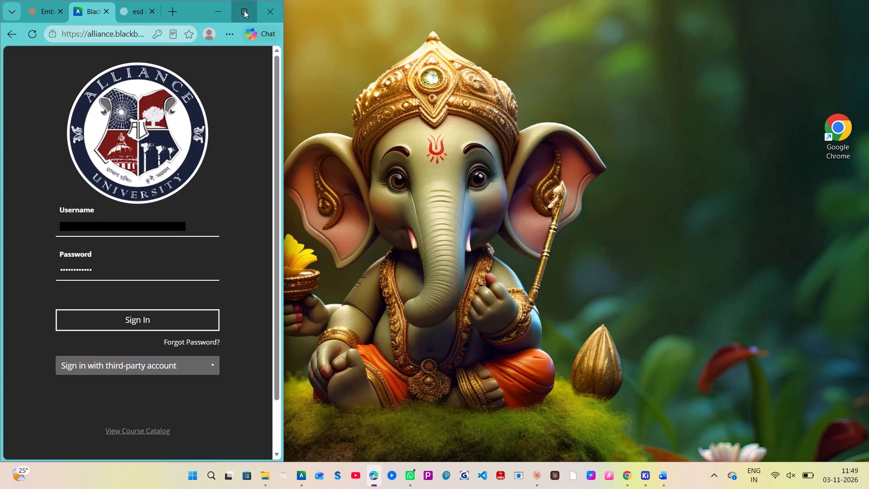
click(415, 402)
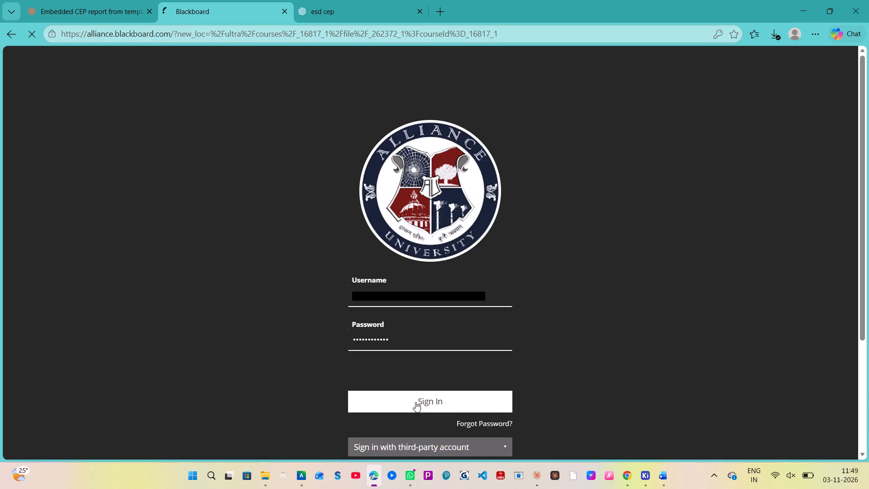
click(415, 402)
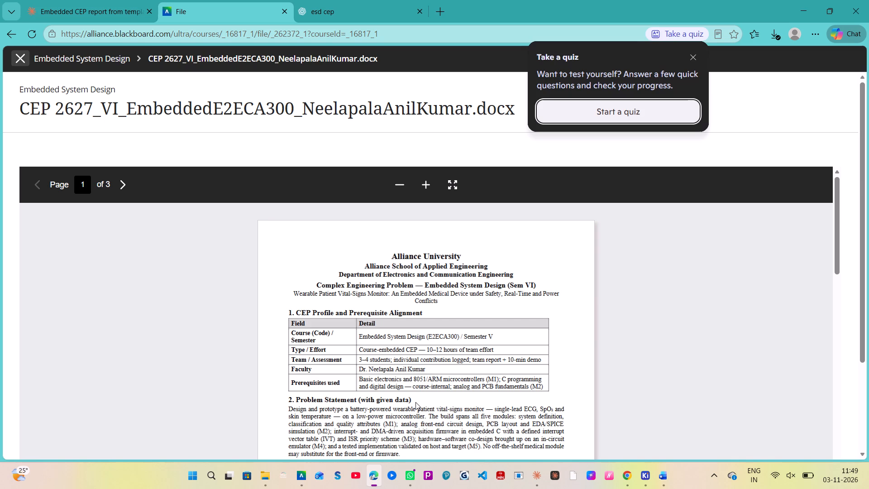
Close the assignment document and open the CEP Assignment-II submission page from the Embedded System Design gradebook.
click(682, 441)
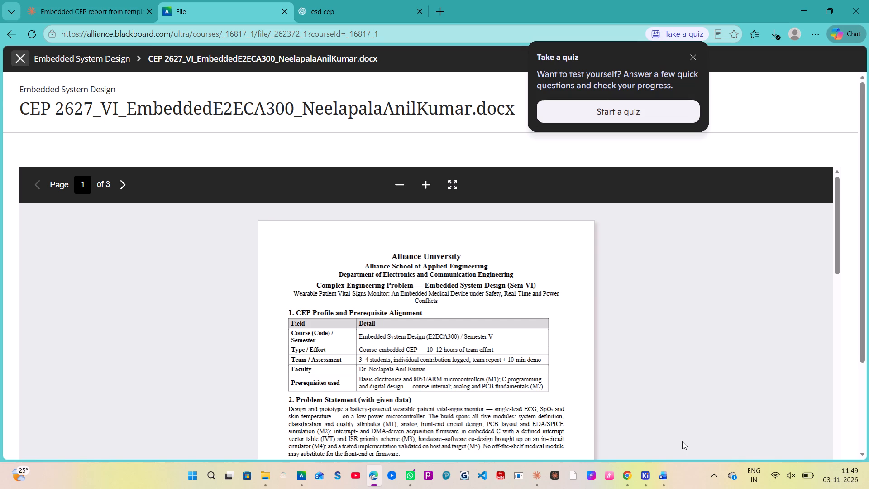
click(695, 58)
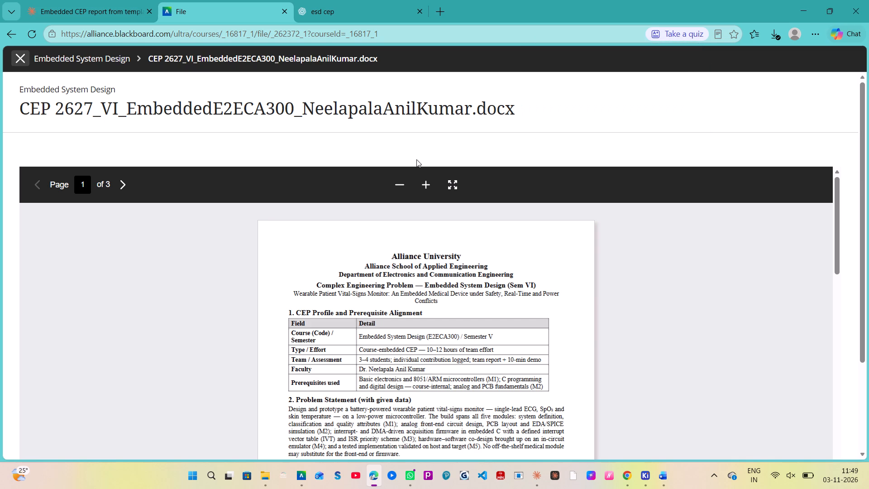
click(24, 58)
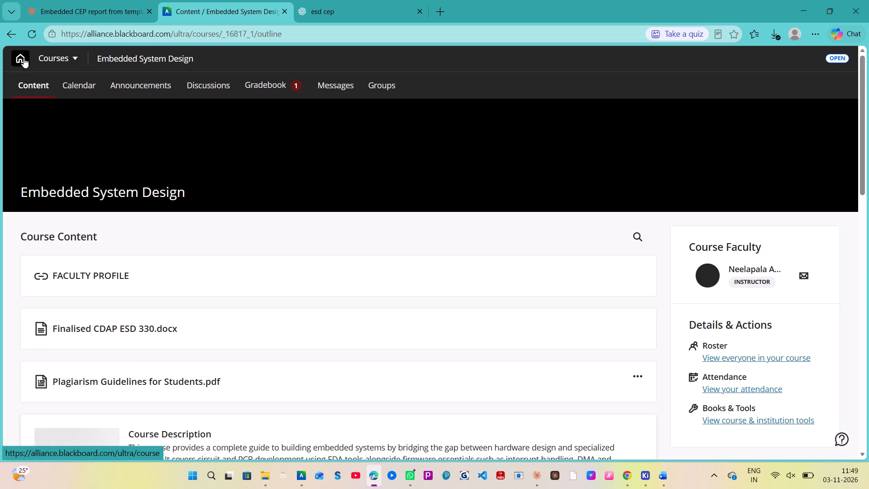
click(288, 88)
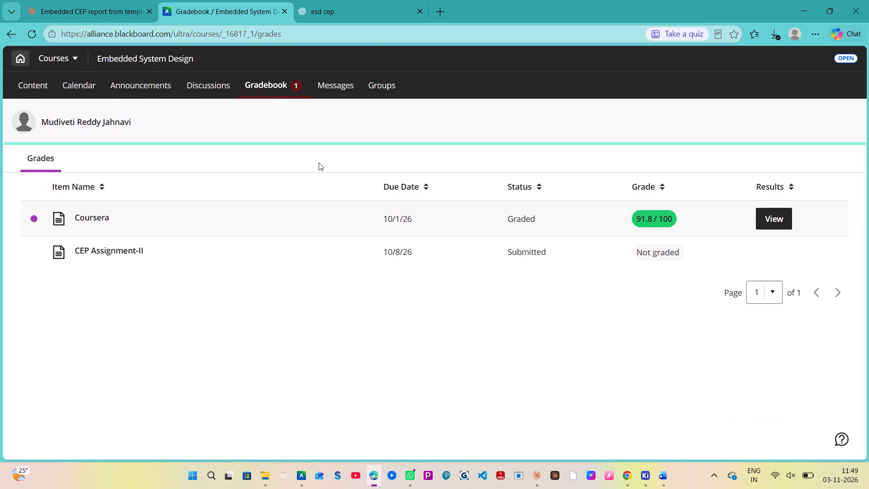
click(570, 253)
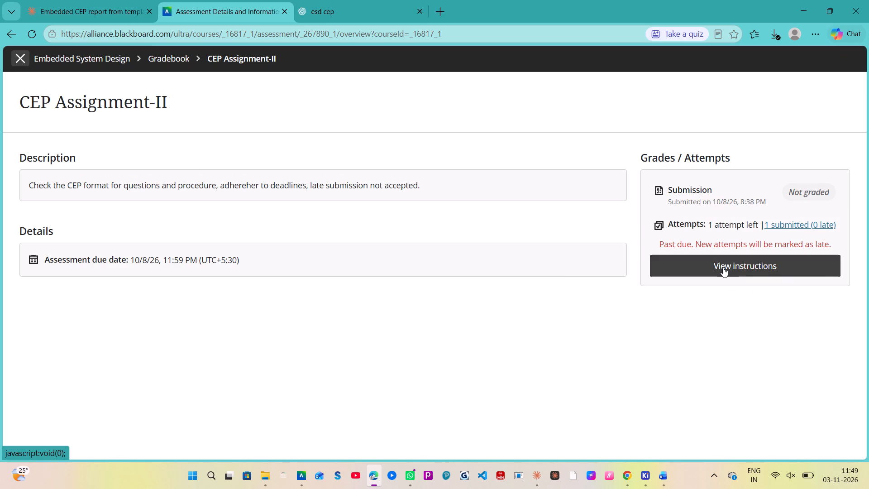
click(723, 267)
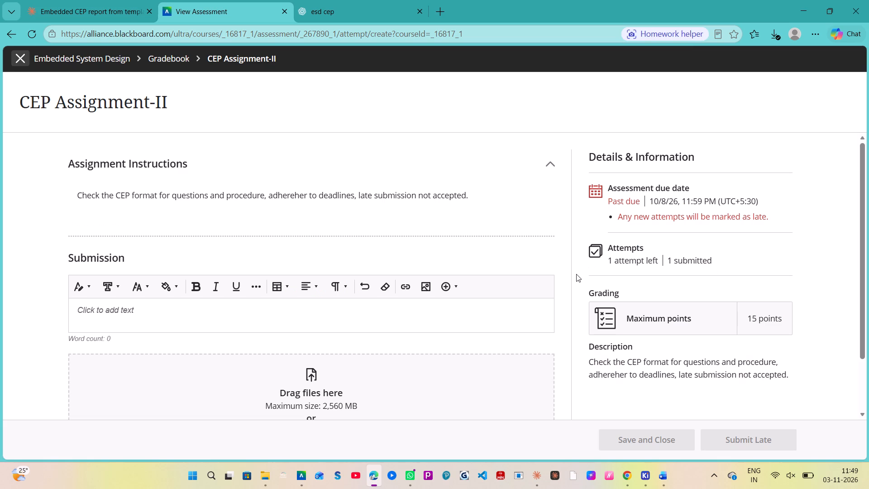
Upload the file "Embedded Complex problem .pdf" to the CEP Assignment-II submission.
scroll(367, 265, down, 1)
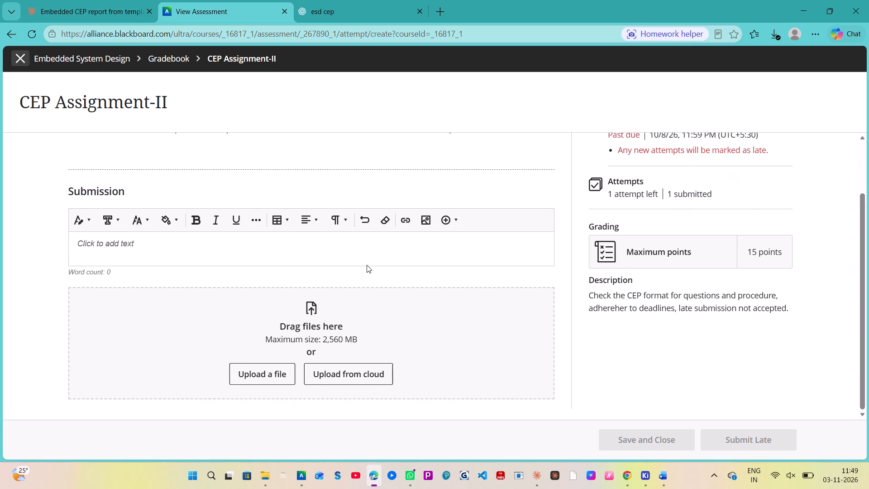
scroll(367, 265, down, 1)
click(264, 375)
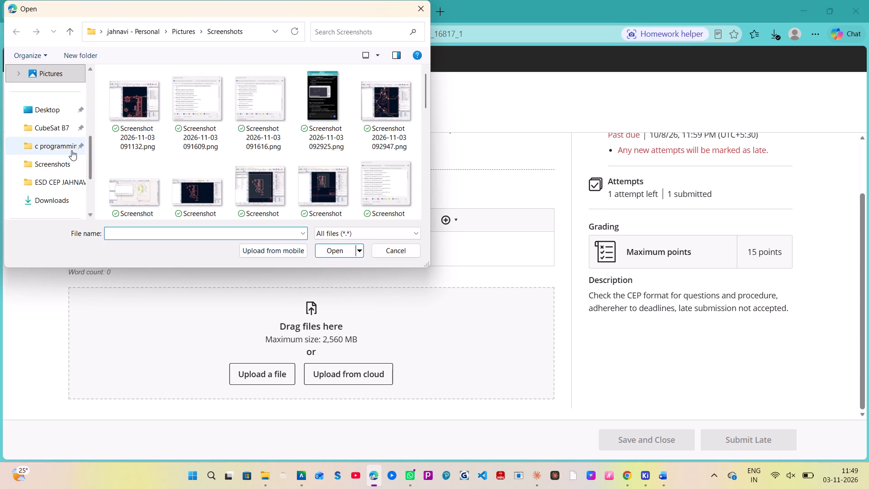
scroll(24, 130, up, 6)
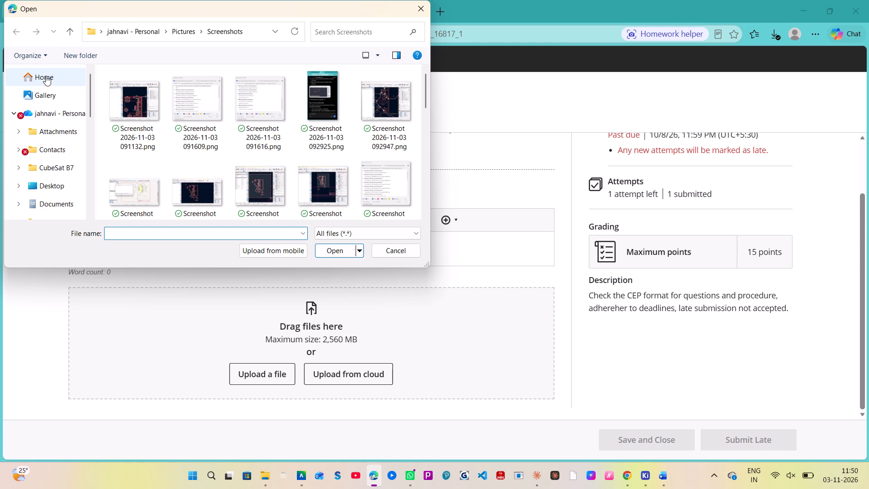
click(46, 76)
scroll(133, 100, down, 1)
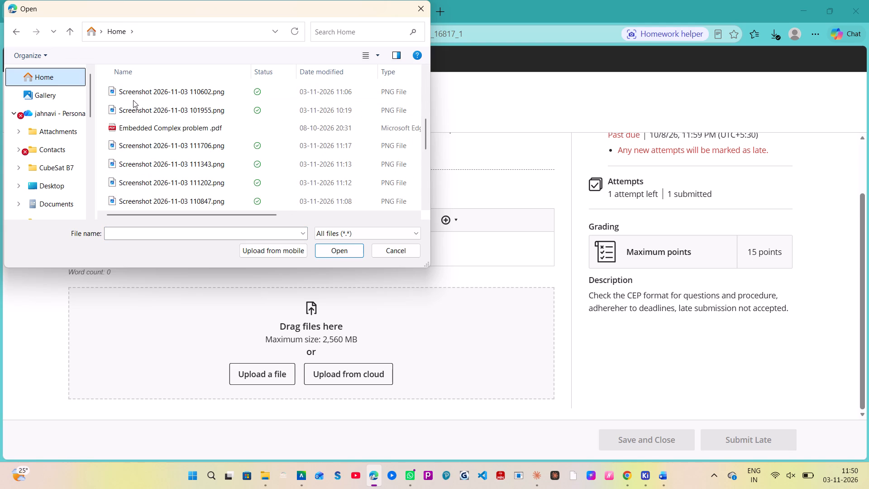
scroll(133, 100, down, 1)
click(138, 122)
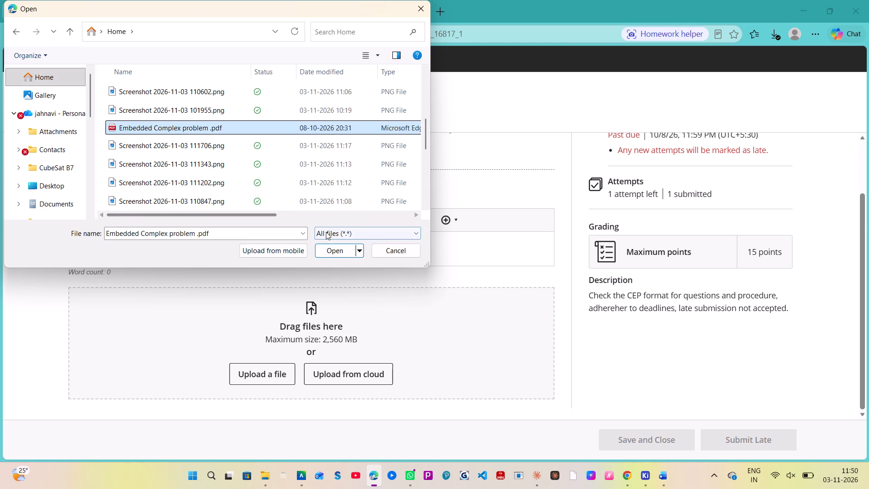
click(334, 245)
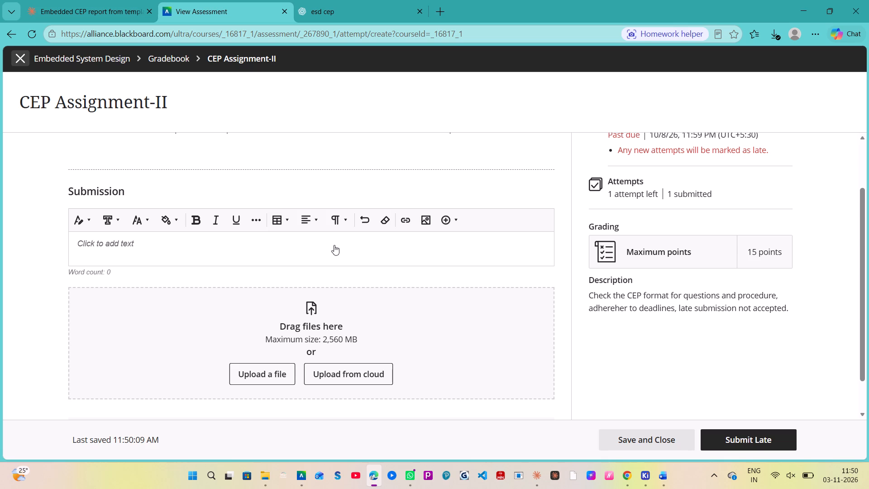
Preview the uploaded PDF and examine it from the cover page through the rubric, then back to the KiCad hardware section.
scroll(315, 241, down, 2)
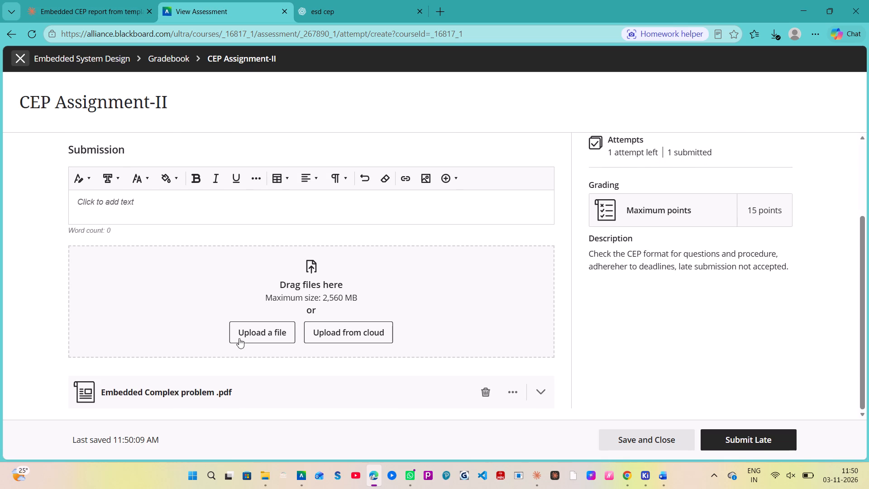
double_click(187, 384)
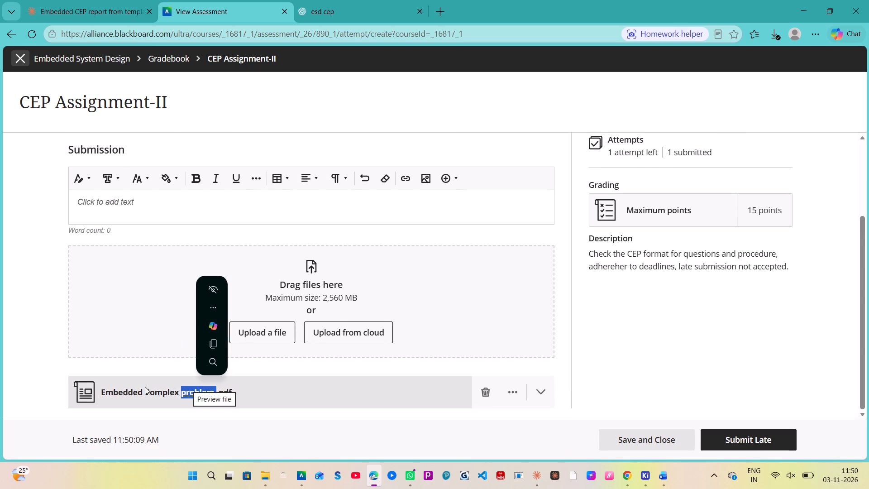
click(141, 393)
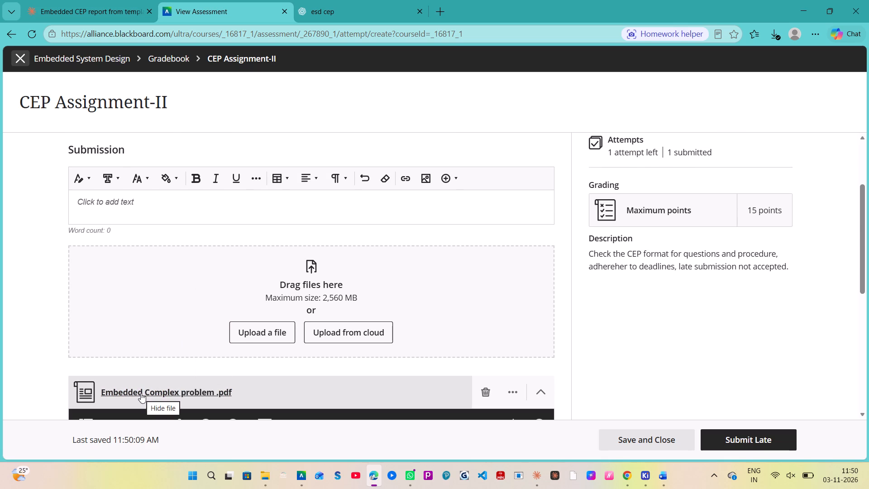
scroll(165, 356, down, 8)
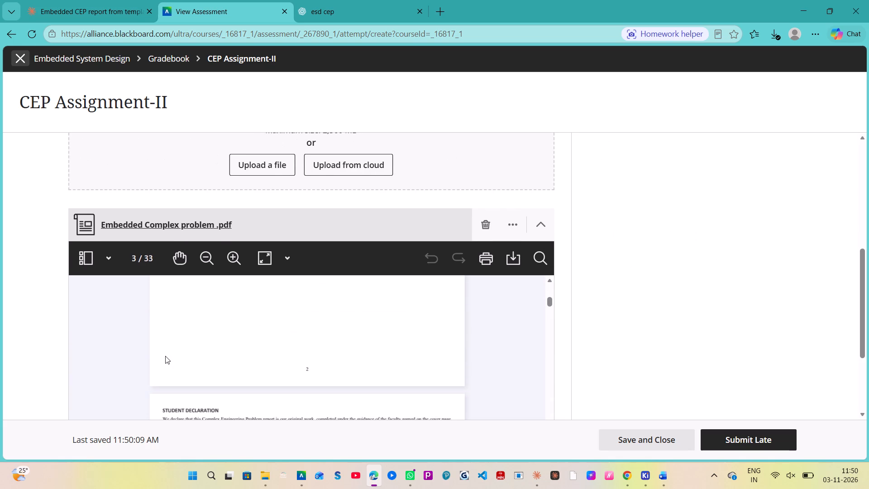
scroll(165, 356, up, 5)
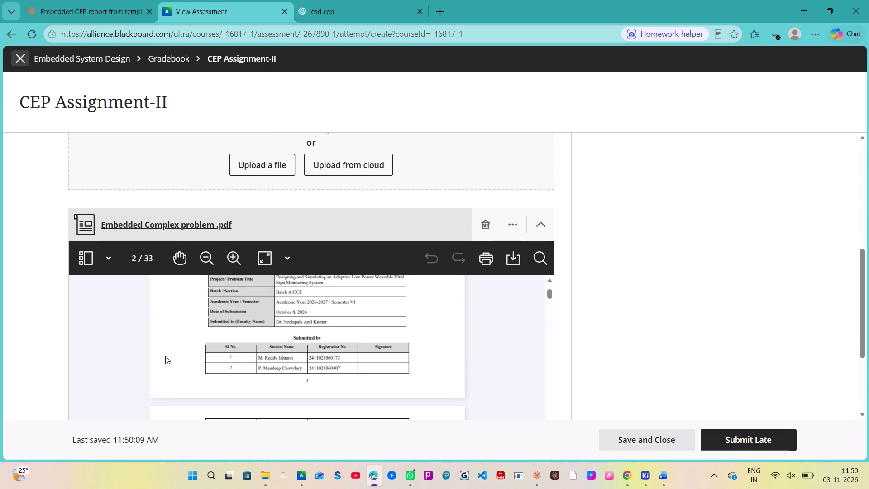
scroll(165, 356, up, 1)
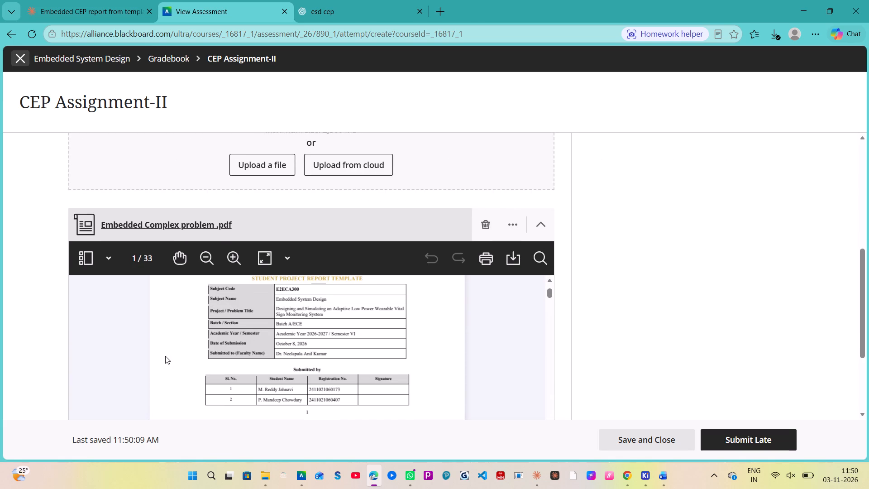
scroll(165, 356, down, 6)
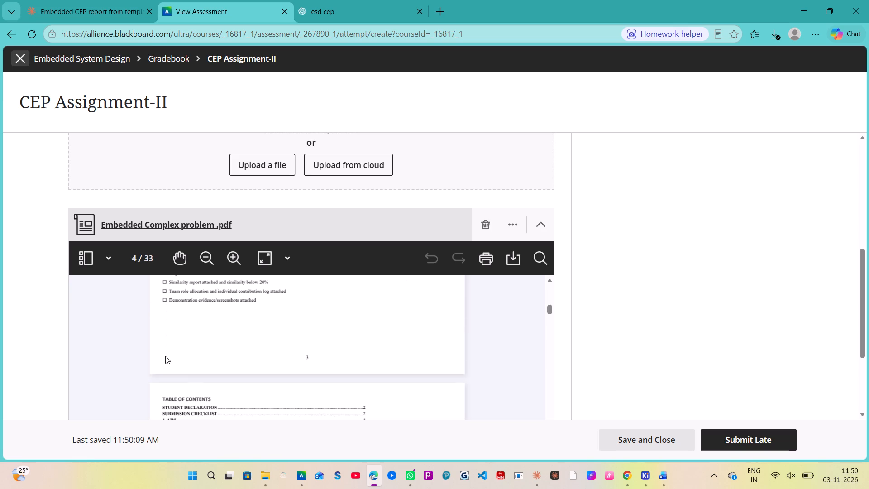
scroll(165, 356, down, 13)
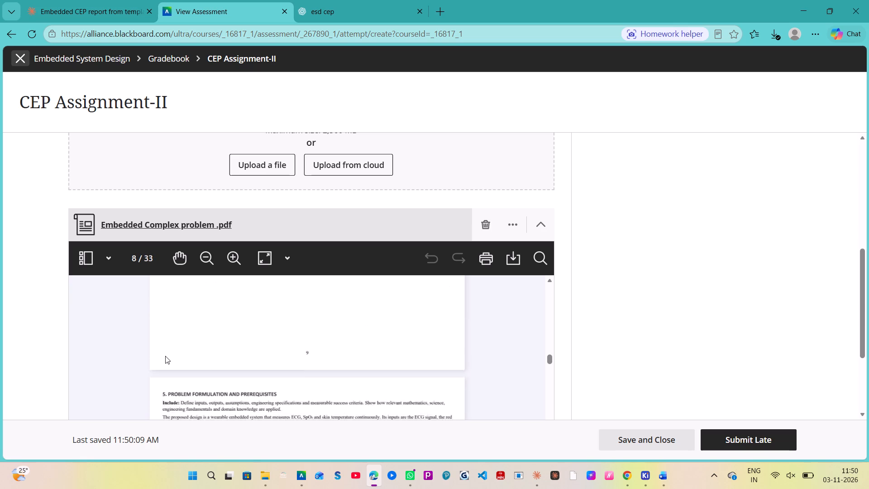
scroll(165, 356, down, 15)
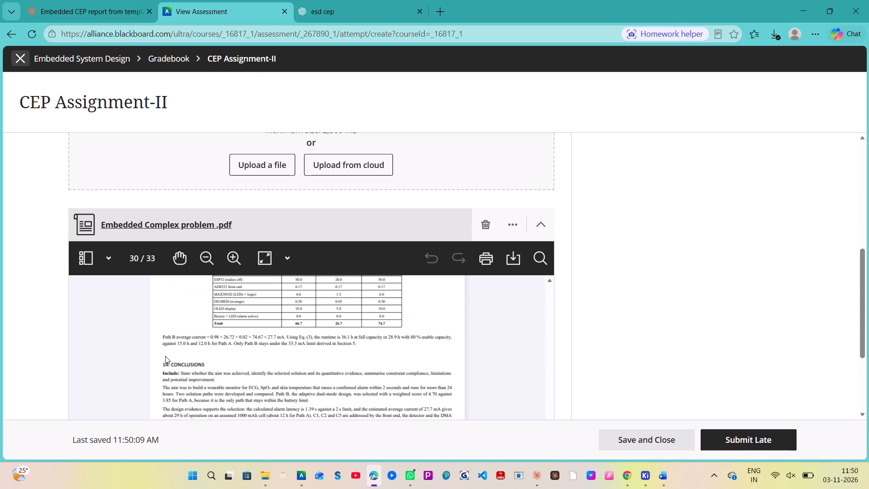
scroll(165, 356, down, 7)
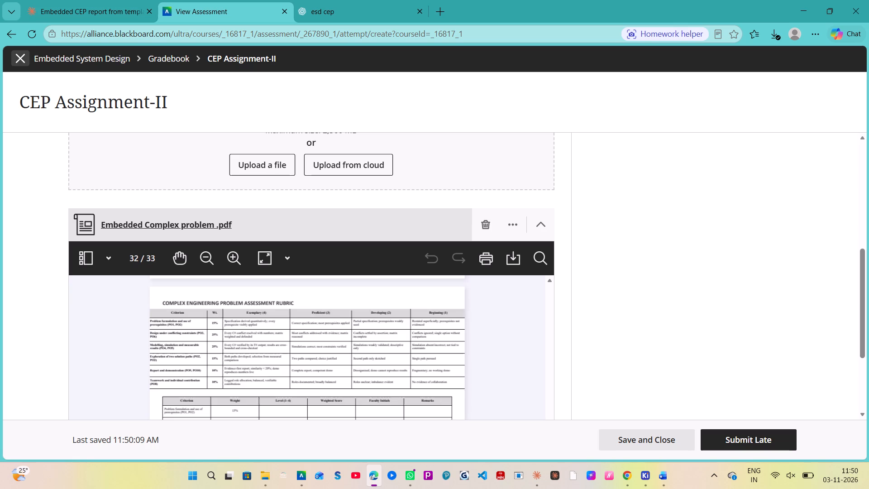
scroll(165, 356, down, 3)
scroll(165, 356, up, 7)
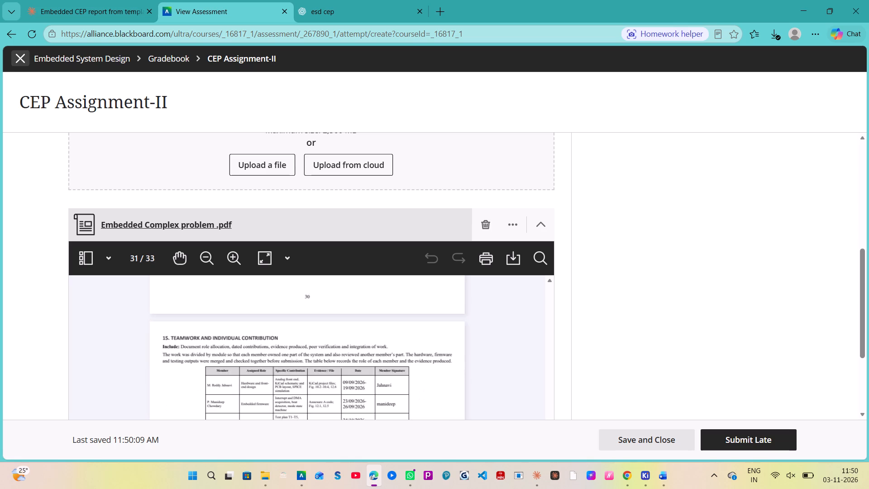
scroll(165, 356, up, 7)
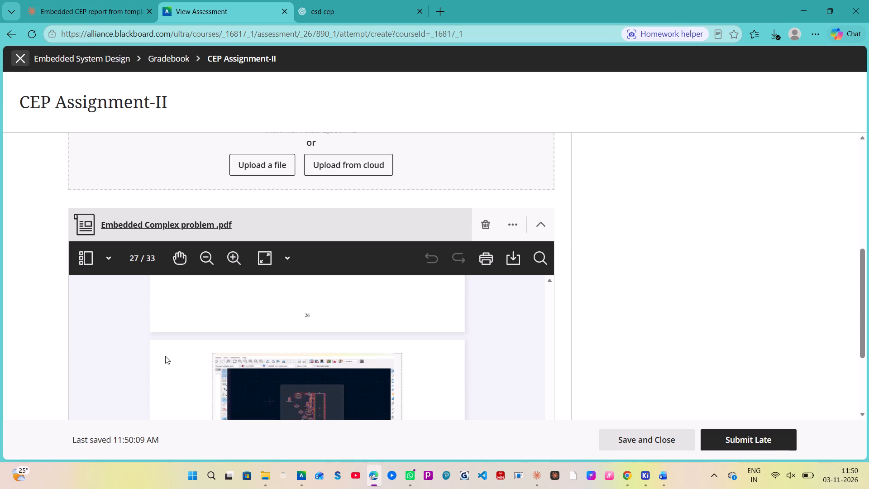
scroll(165, 356, up, 5)
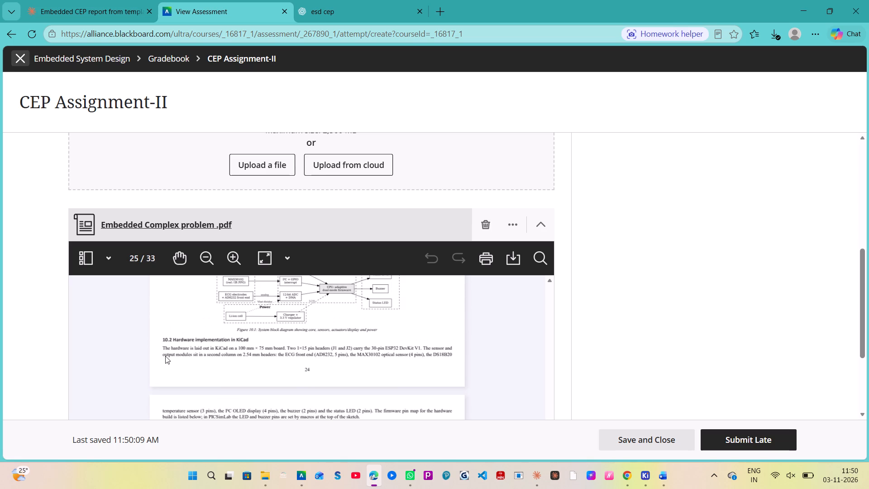
Submit the CEP Assignment-II attempt as a late submission.
click(744, 438)
click(533, 299)
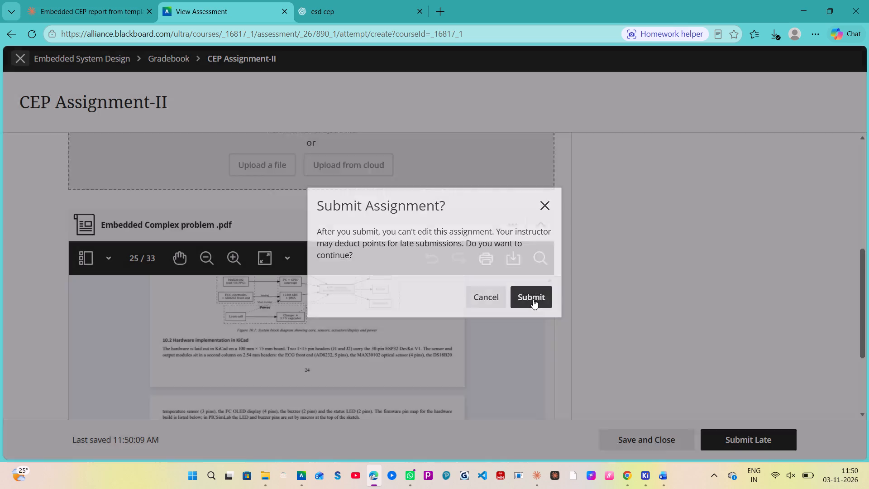